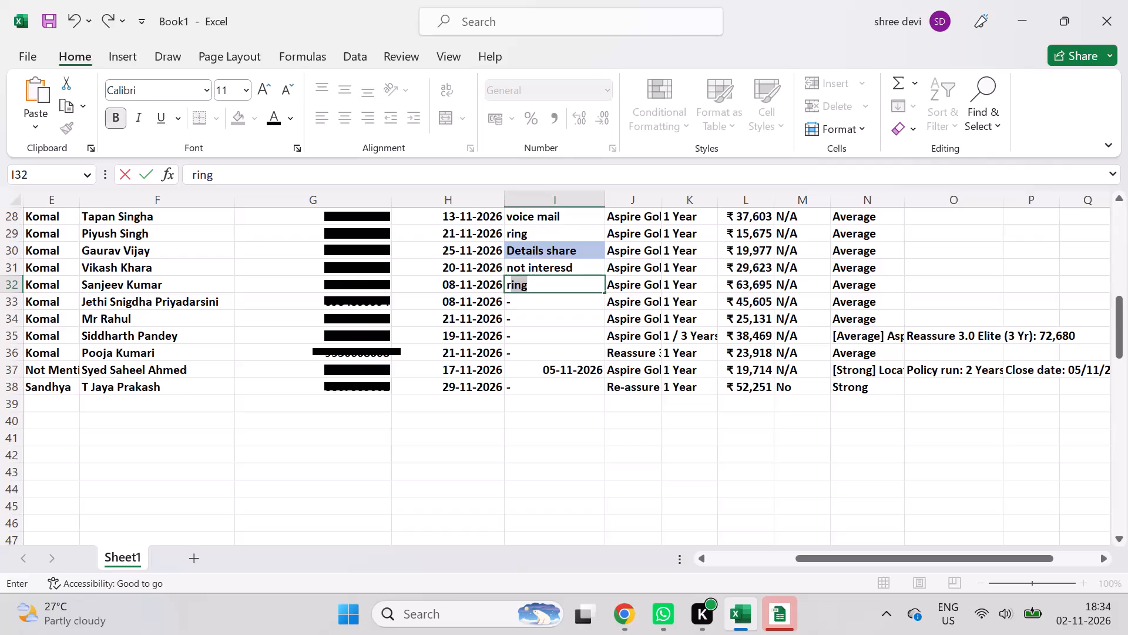
Replace the dash placeholders in column I with "ring" for rows 33 to 36 and row 38.
click(558, 312)
key(r)
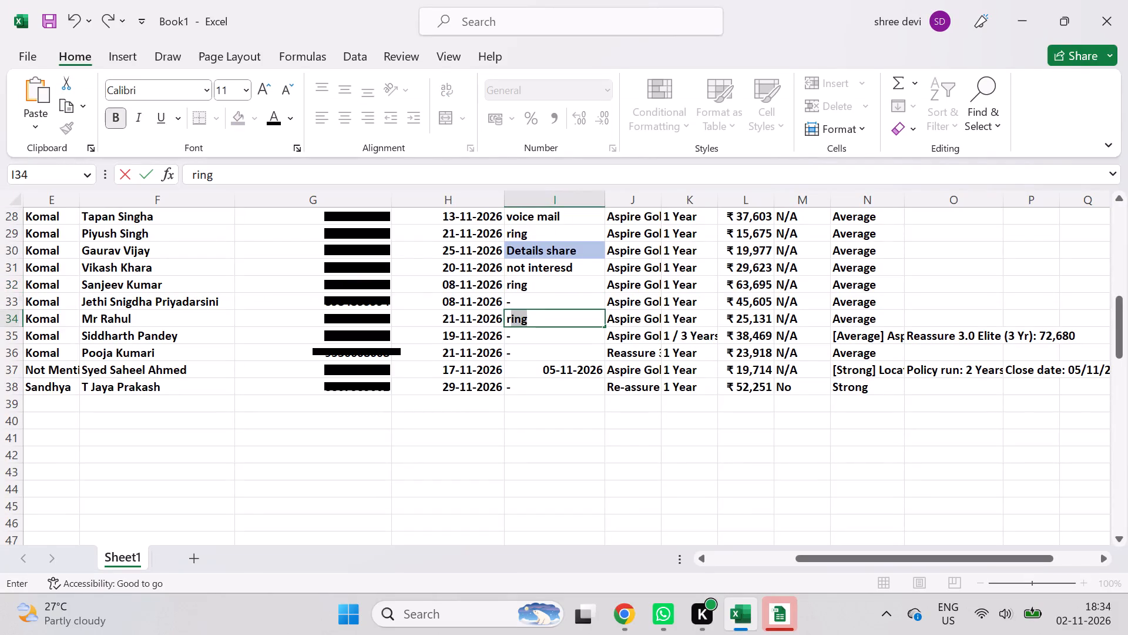
click(538, 304)
key(r)
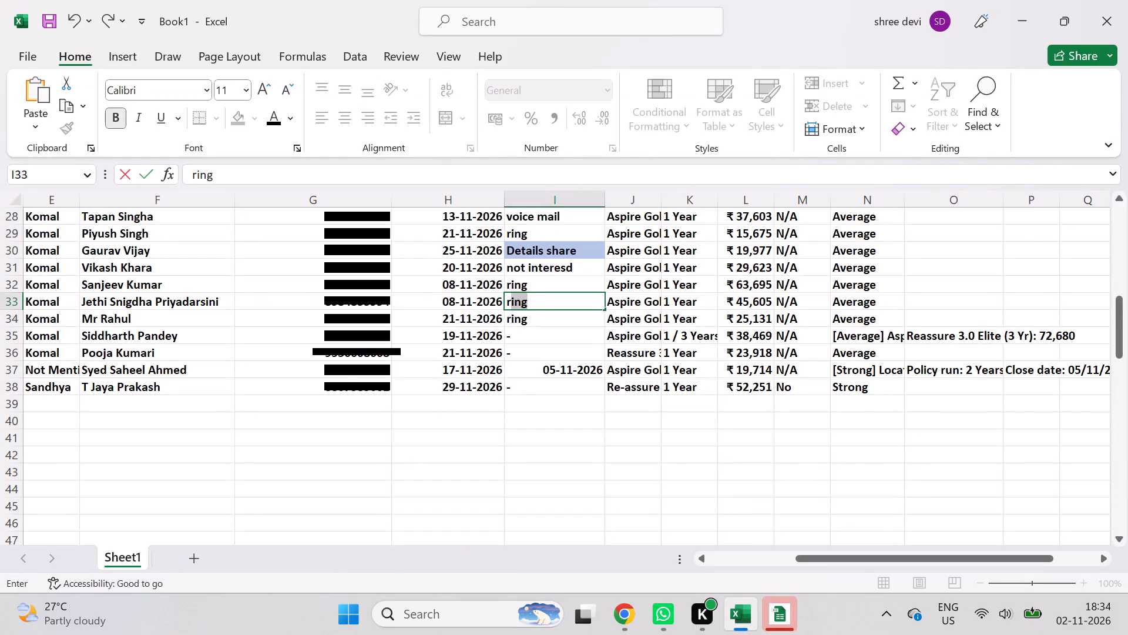
click(533, 335)
key(r)
key(r)
click(536, 356)
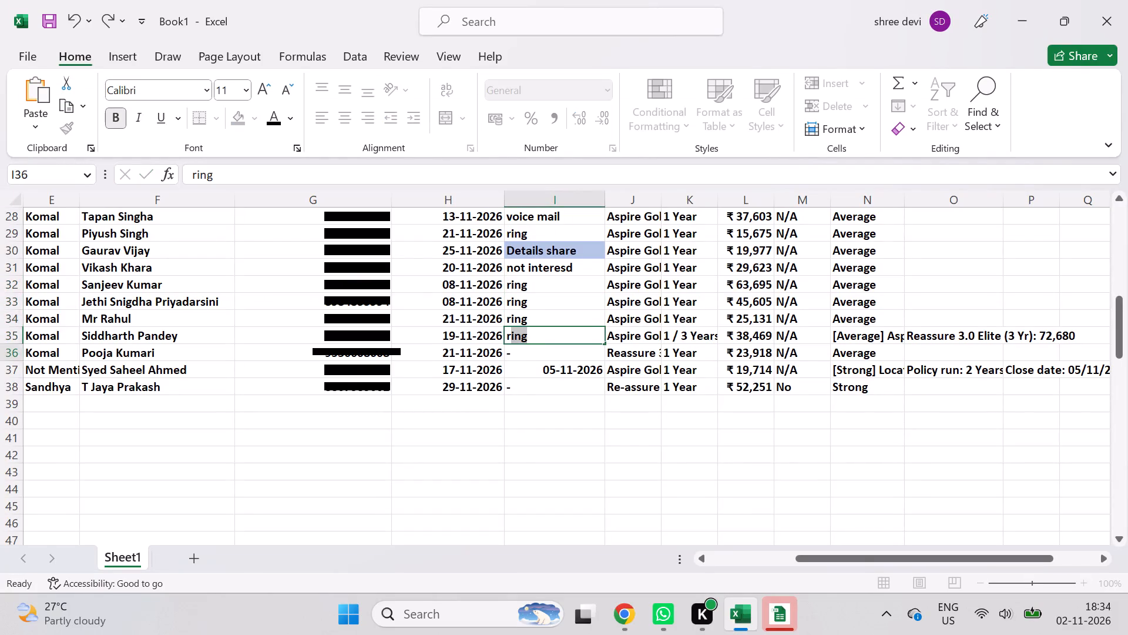
key(r)
click(536, 378)
key(r)
click(543, 366)
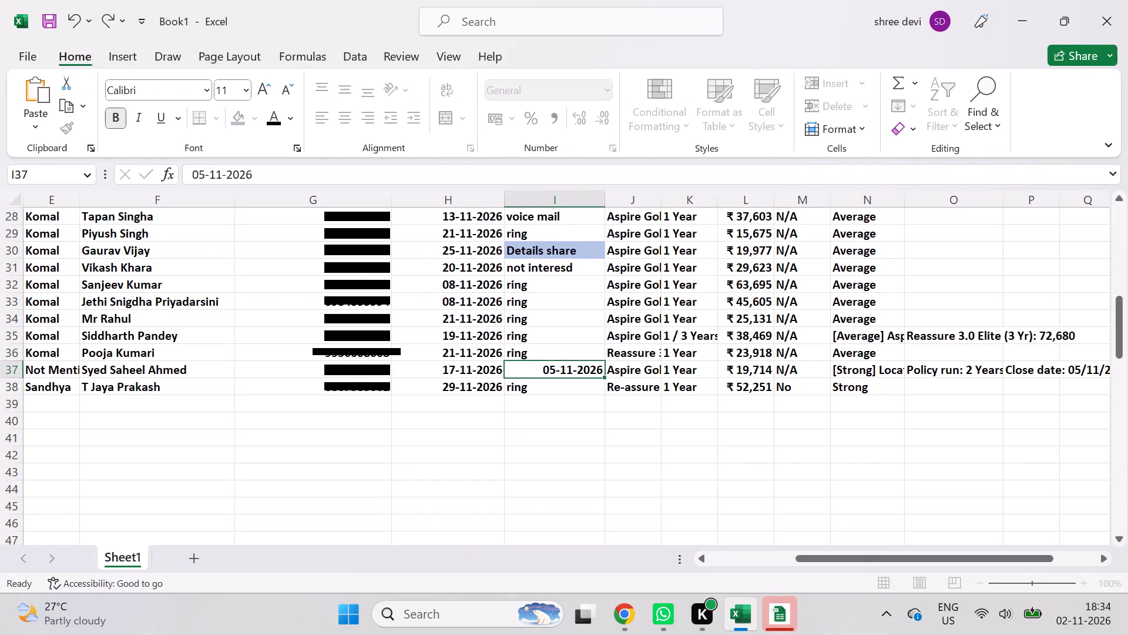
Replace the date in column I of row 37 with "ring".
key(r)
click(589, 418)
Select the customer records in E24:N38 and try to capture them with a screen snip.
scroll(682, 389, up, 1)
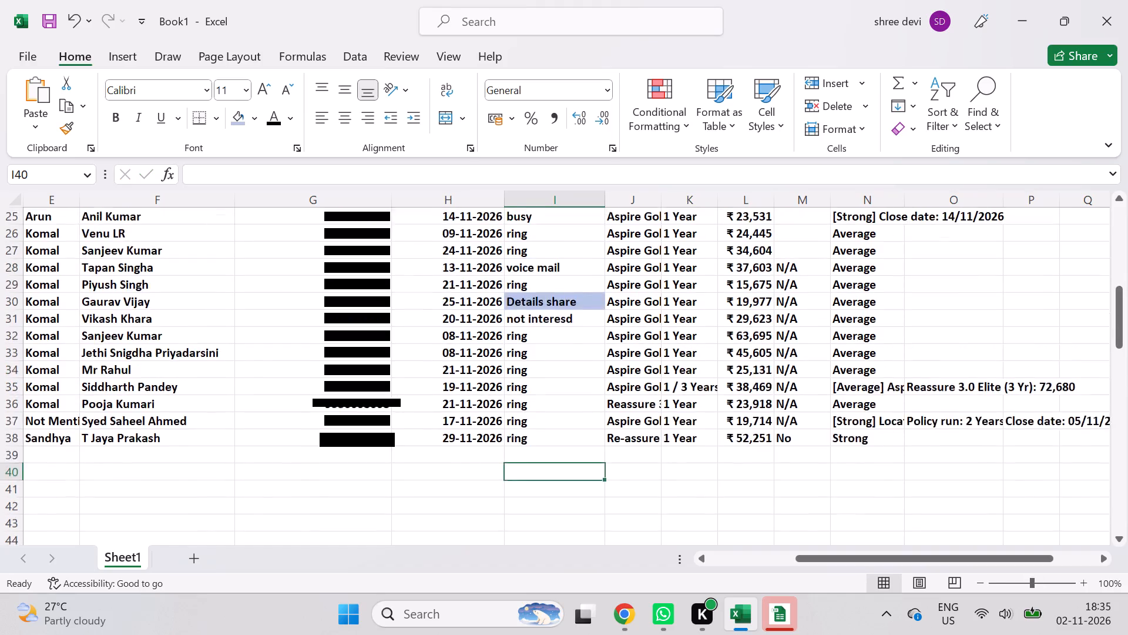
scroll(682, 389, up, 1)
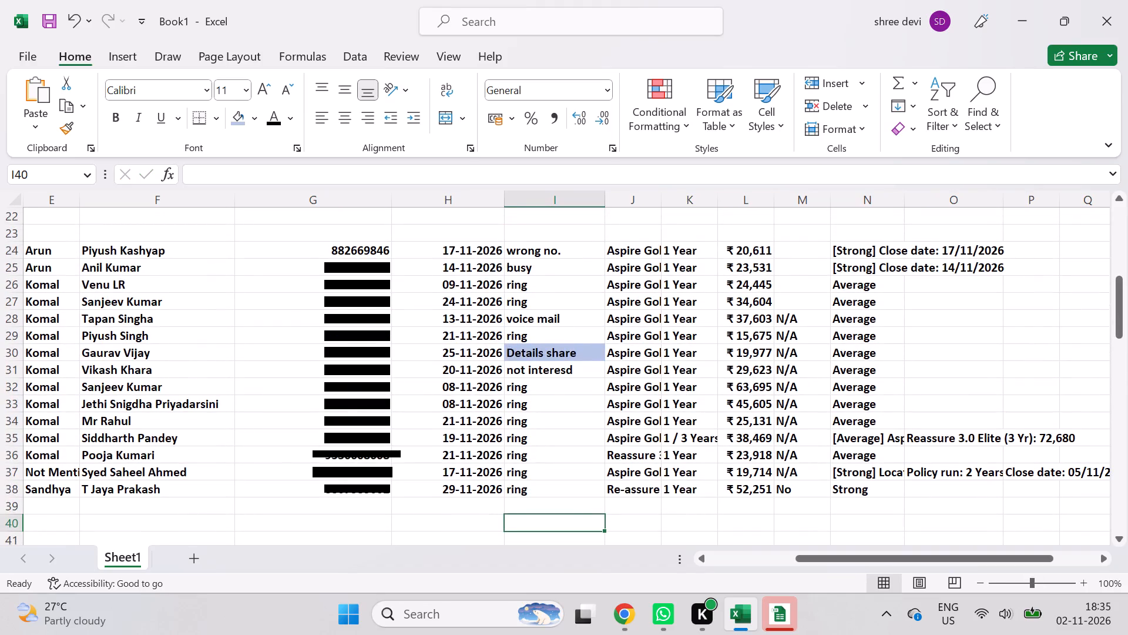
drag(33, 249, 199, 322)
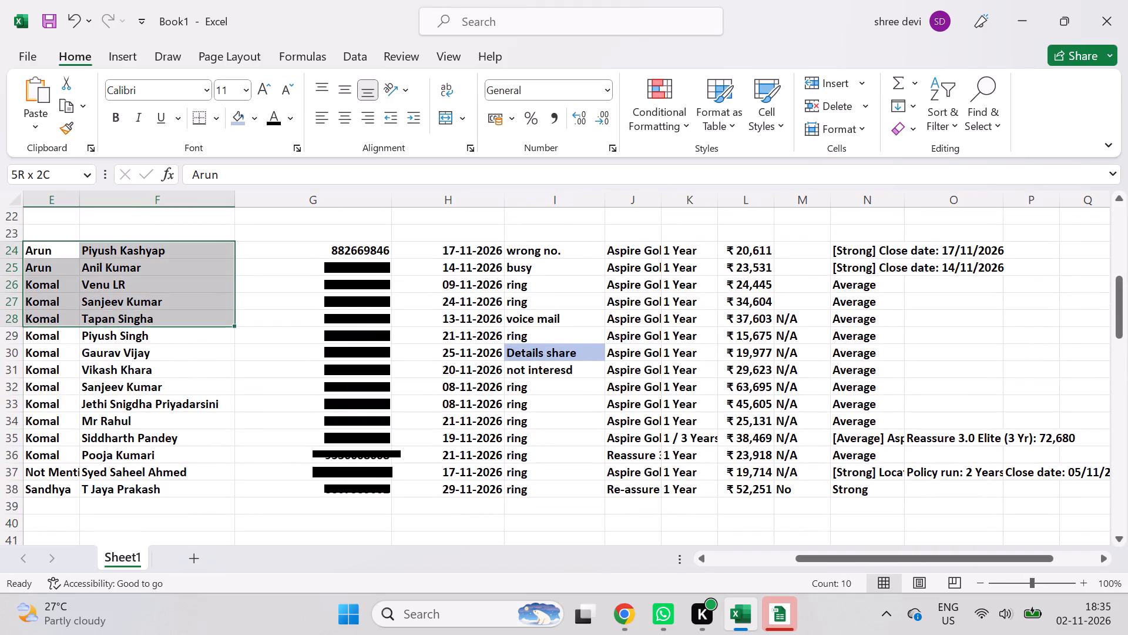
drag(199, 322, 881, 466)
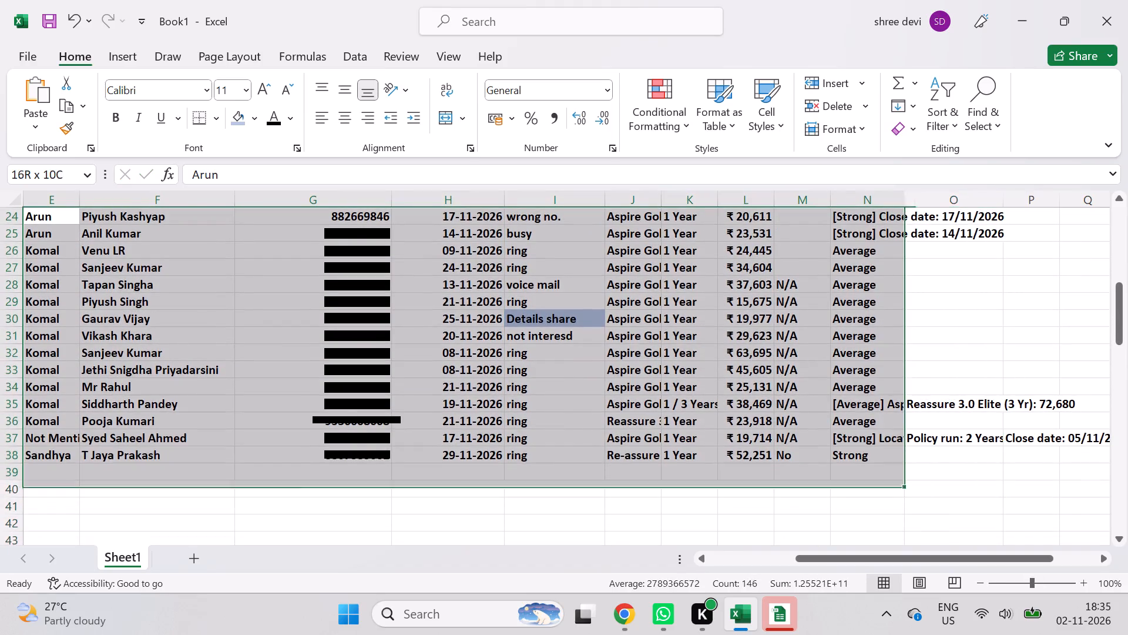
drag(881, 466, 869, 463)
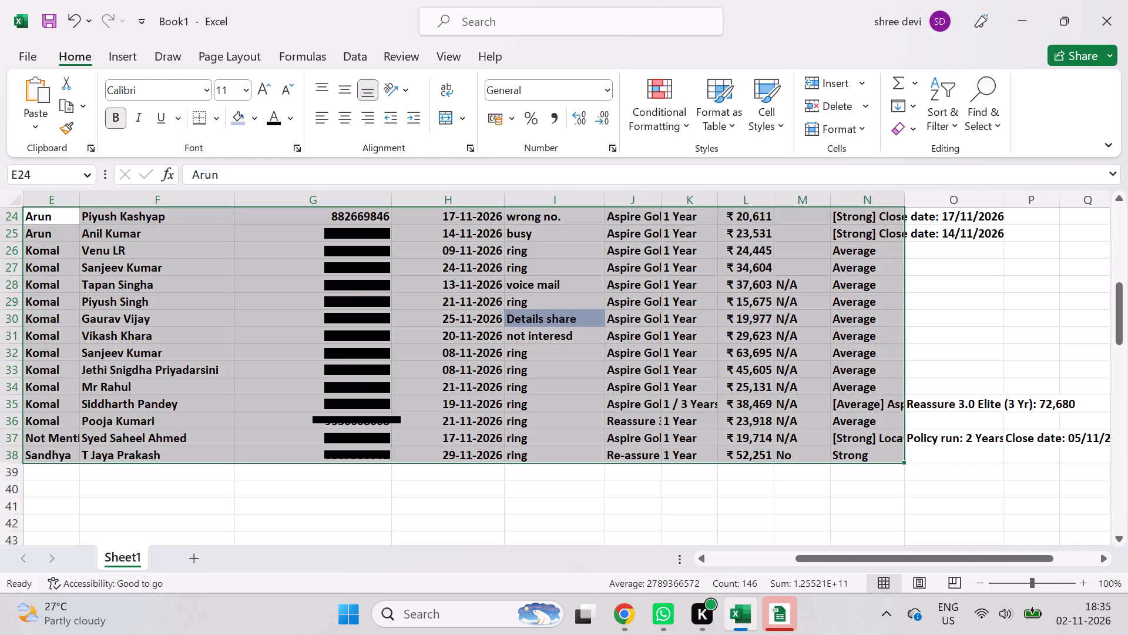
key(shift+super+s)
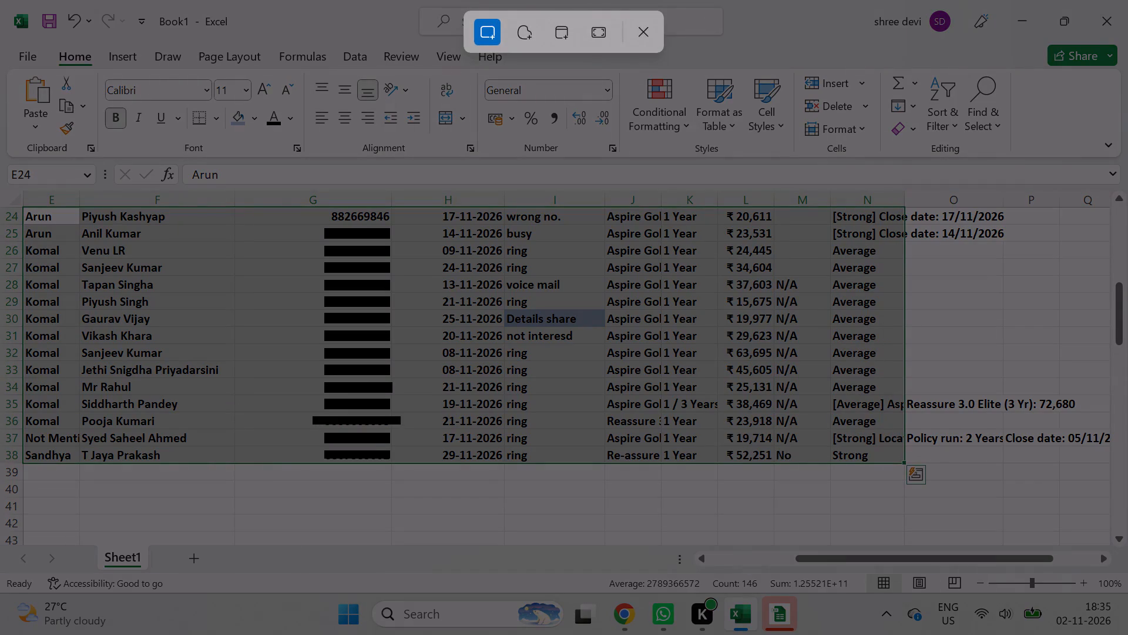
click(800, 369)
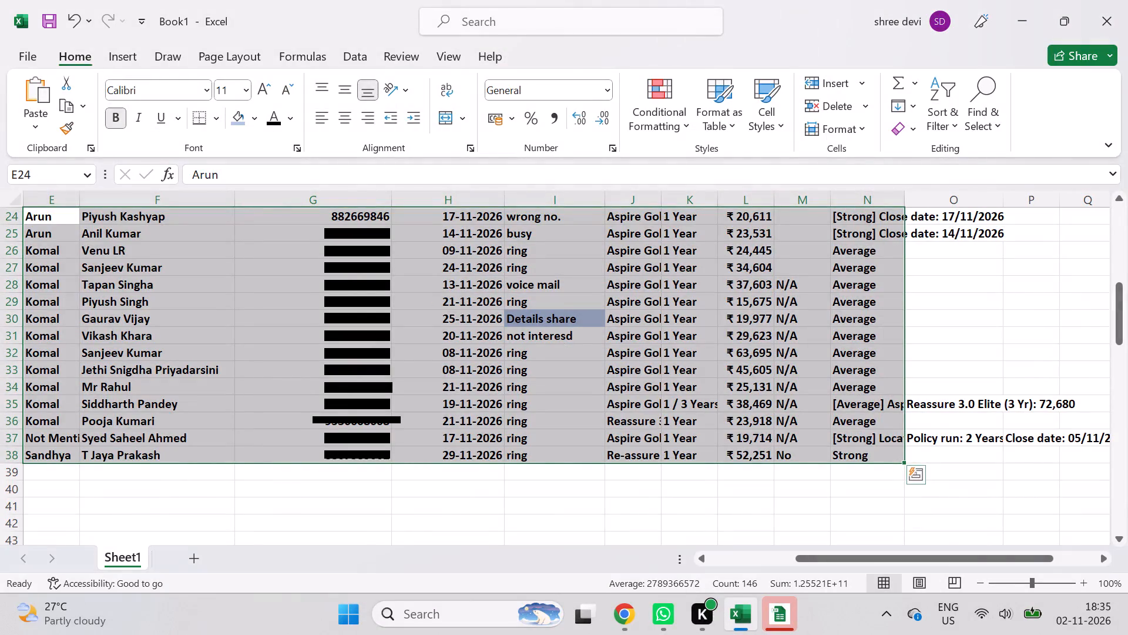
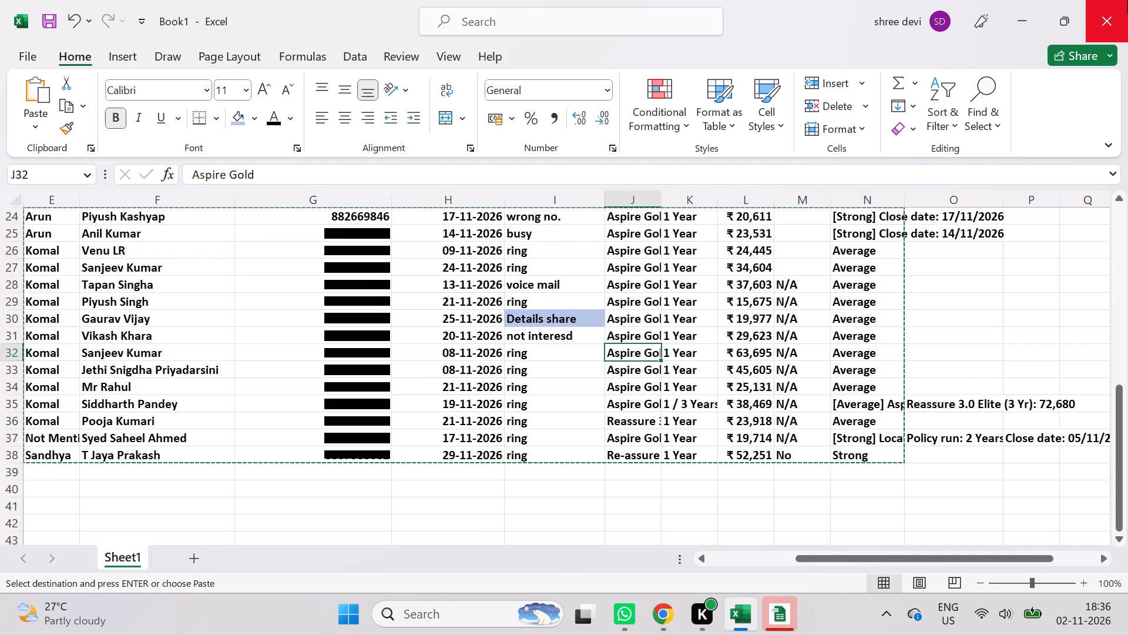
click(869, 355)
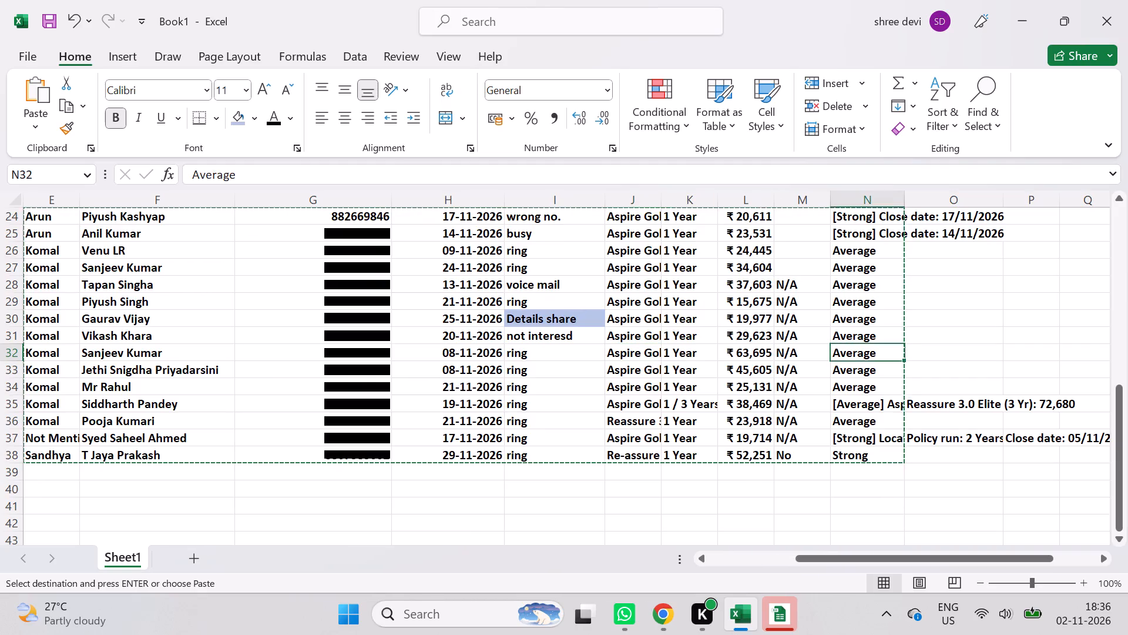
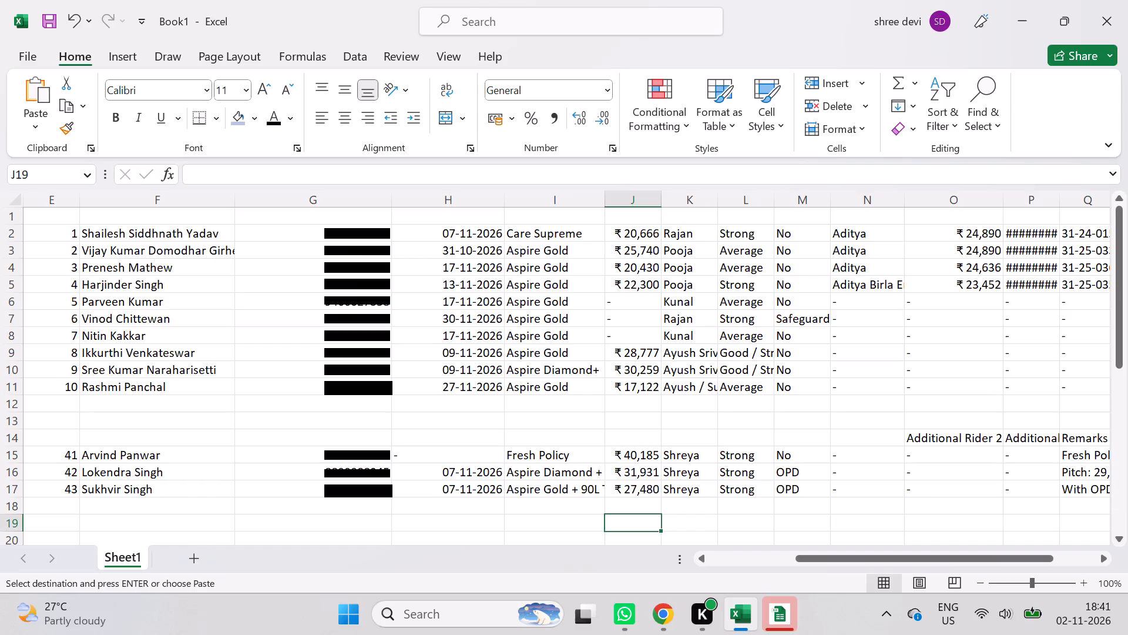
Clear the column M entries for the first four customer rows, cells M2 to M5.
drag(795, 235, 824, 494)
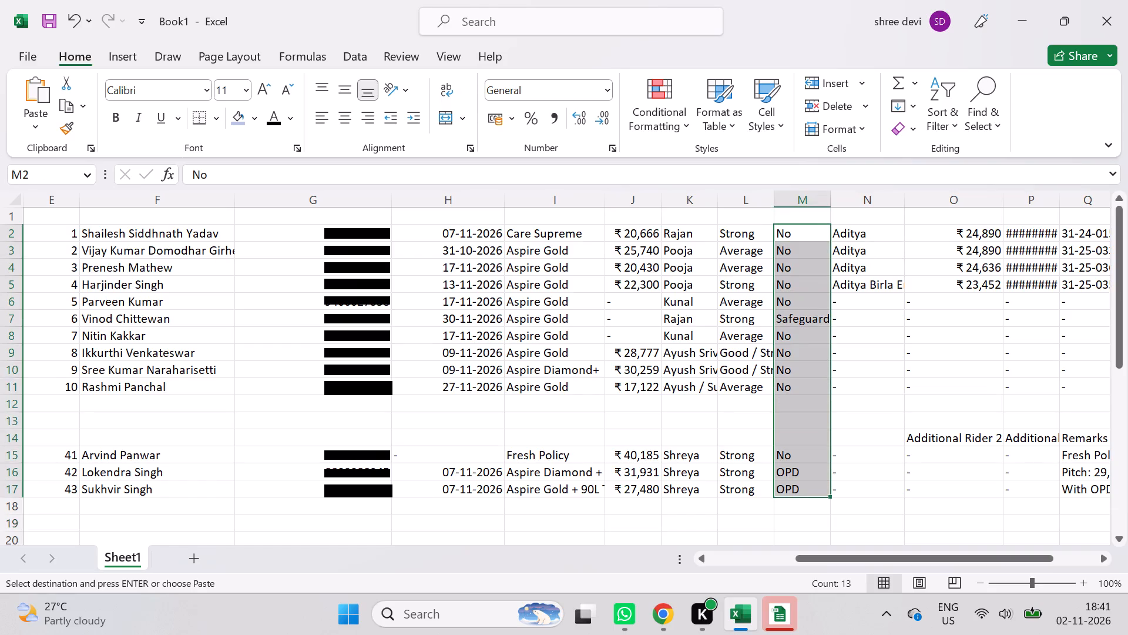
key(BackSpace)
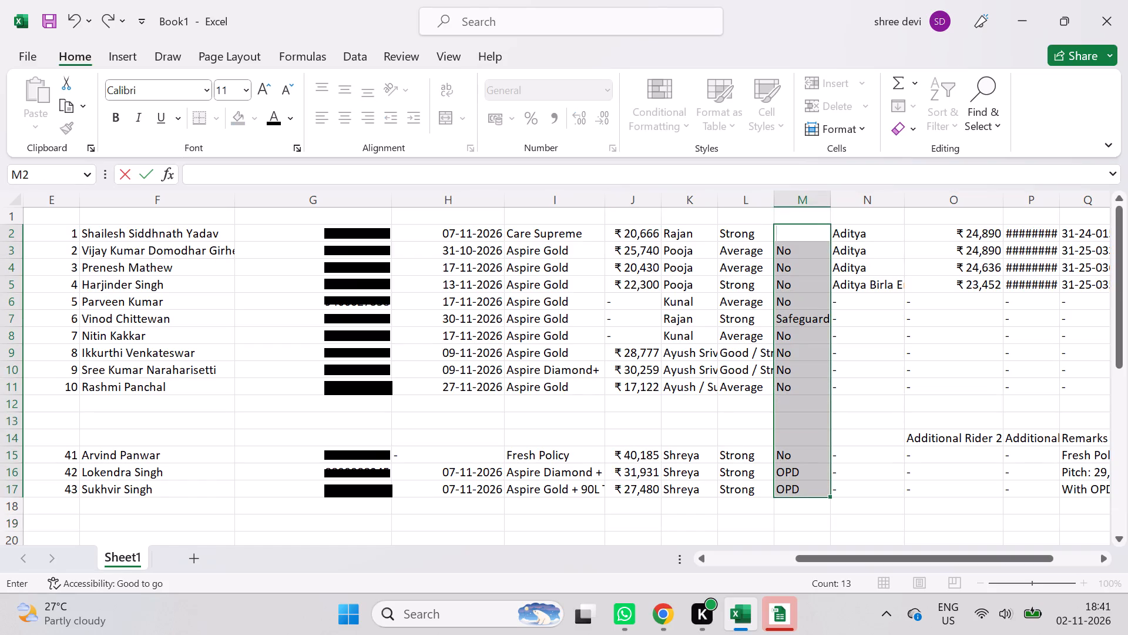
click(790, 250)
key(BackSpace)
key(BackSpace)
click(788, 263)
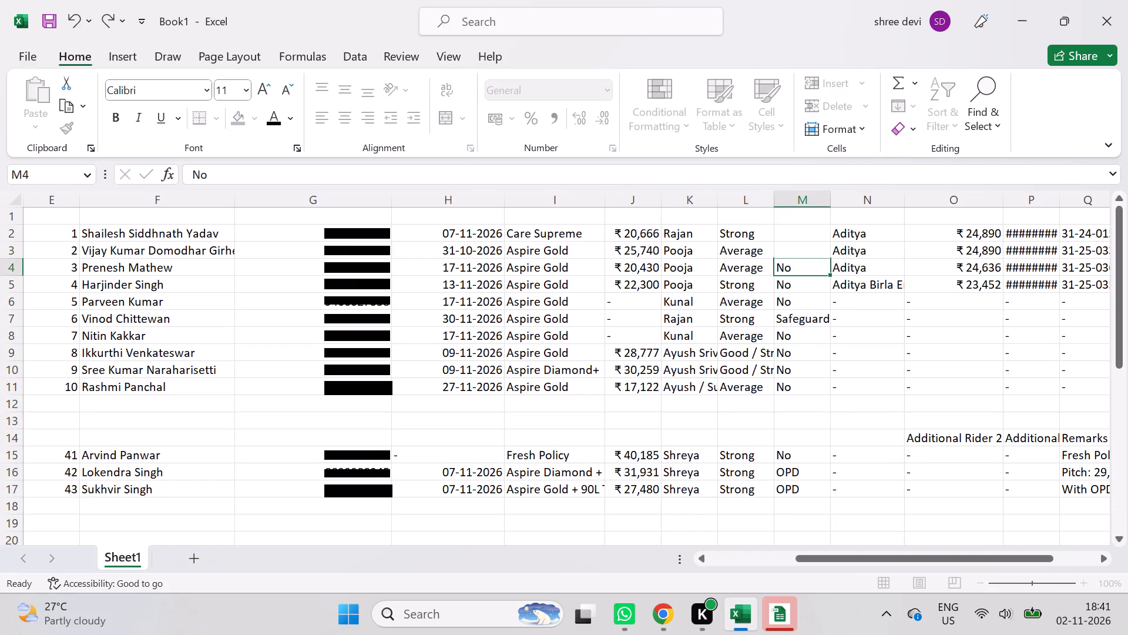
key(BackSpace)
key(BackSpace)
click(788, 288)
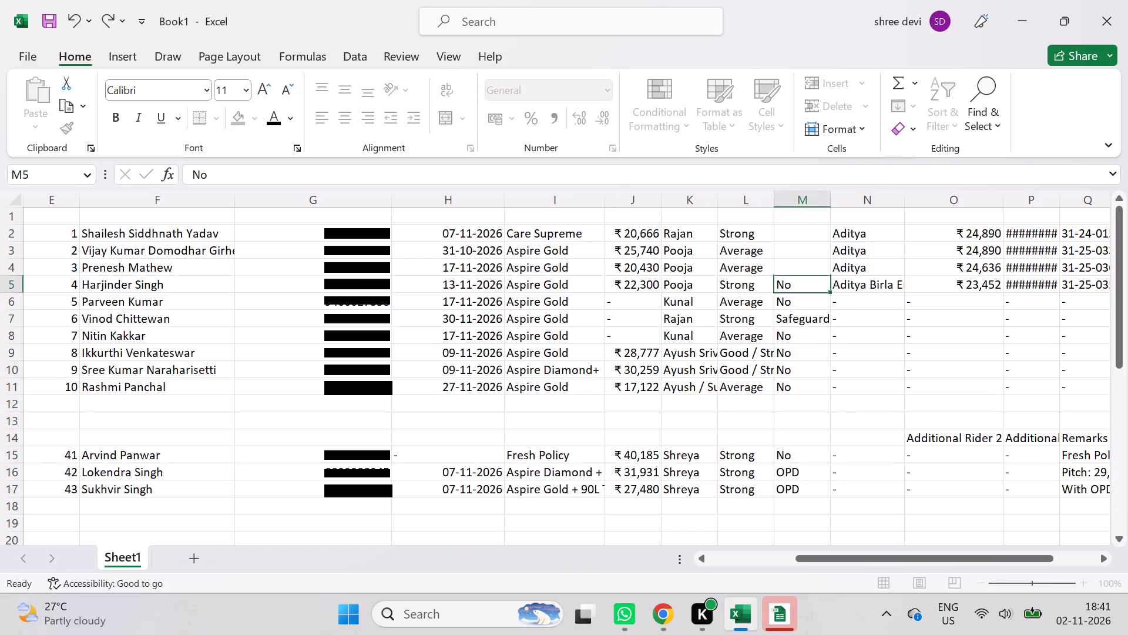
key(BackSpace)
Clear the column M entries in rows 6 to 8, including the Safeguard entry in M7.
click(789, 305)
key(BackSpace)
click(793, 332)
key(BackSpace)
key(BackSpace)
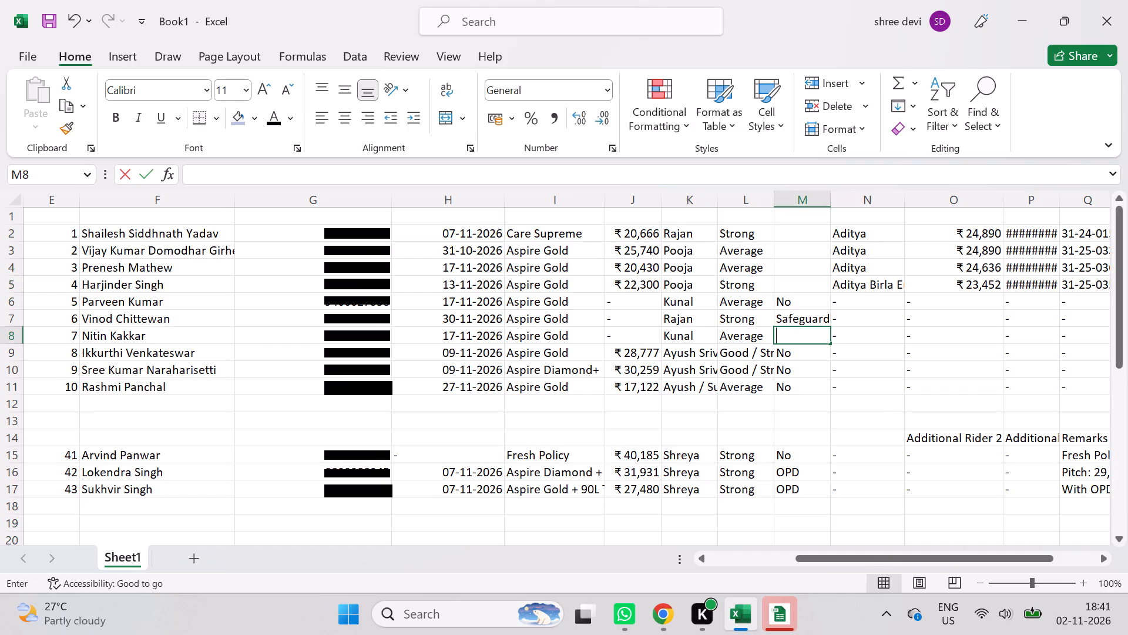
click(794, 317)
key(BackSpace)
click(794, 305)
key(BackSpace)
key(BackSpace)
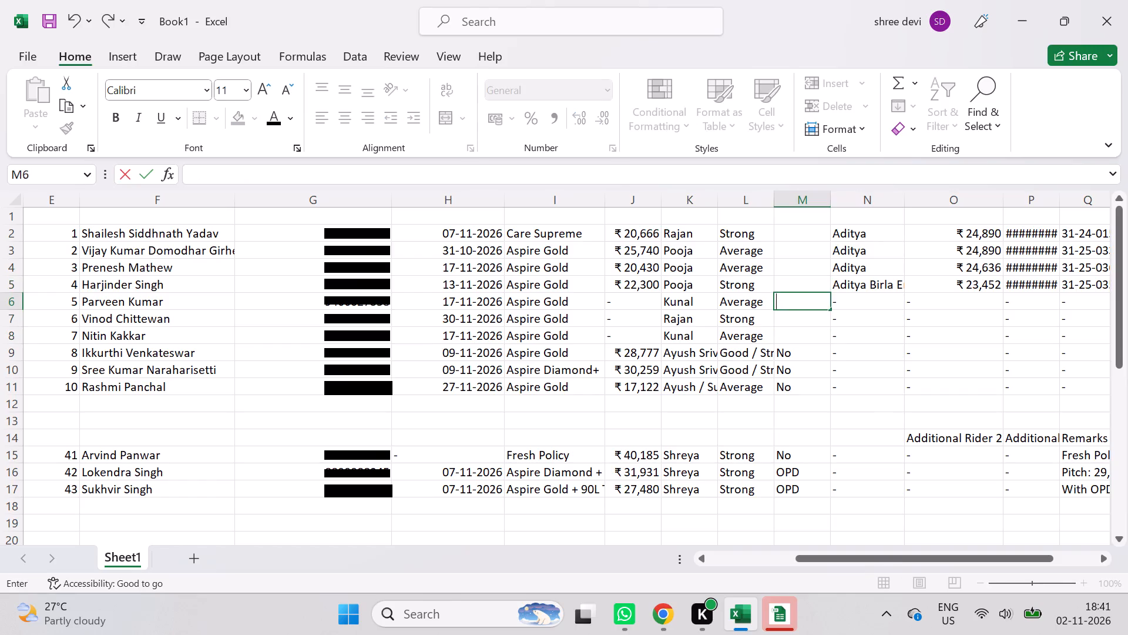
Clear the column M entries in rows 9 to 11, finishing the upper customer block.
click(794, 363)
key(BackSpace)
key(BackSpace)
click(797, 353)
key(BackSpace)
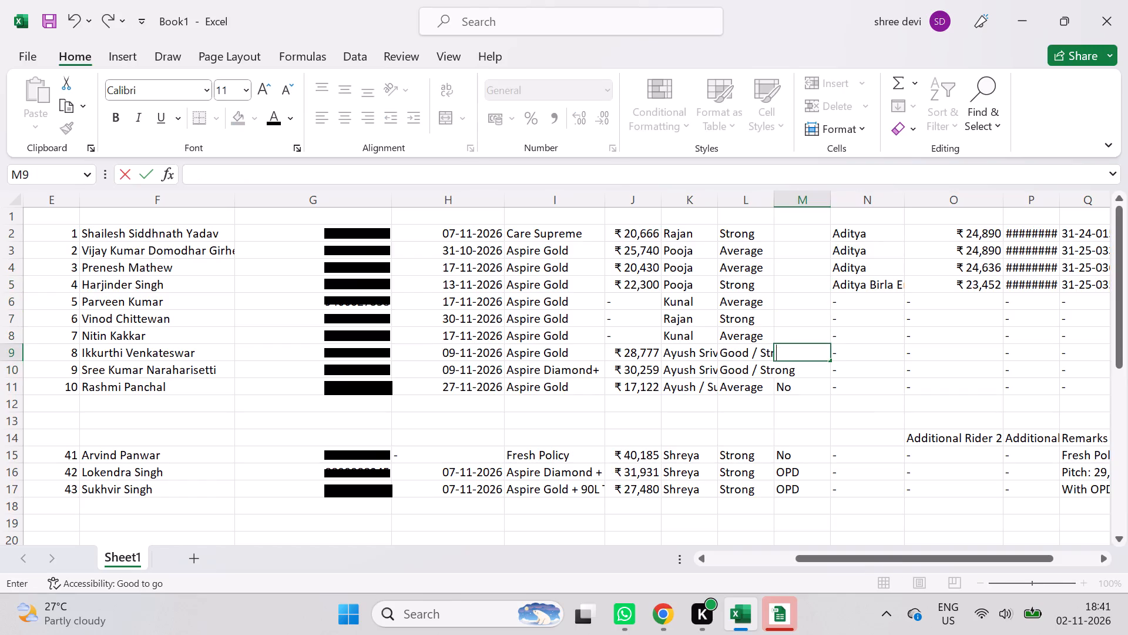
click(792, 374)
key(BackSpace)
click(792, 387)
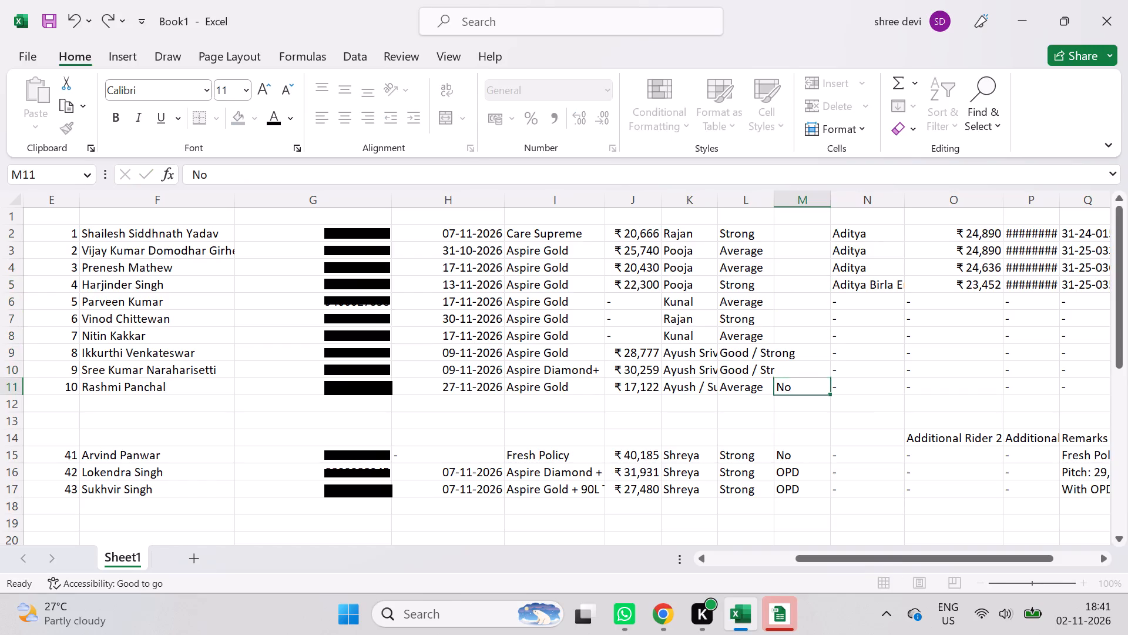
key(BackSpace)
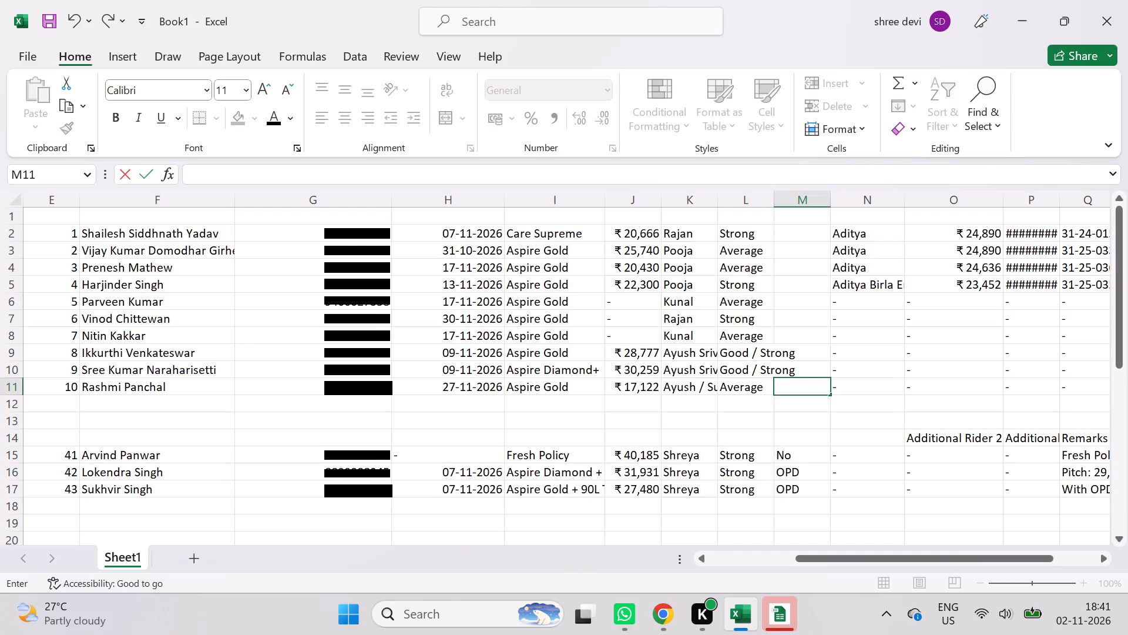
click(788, 240)
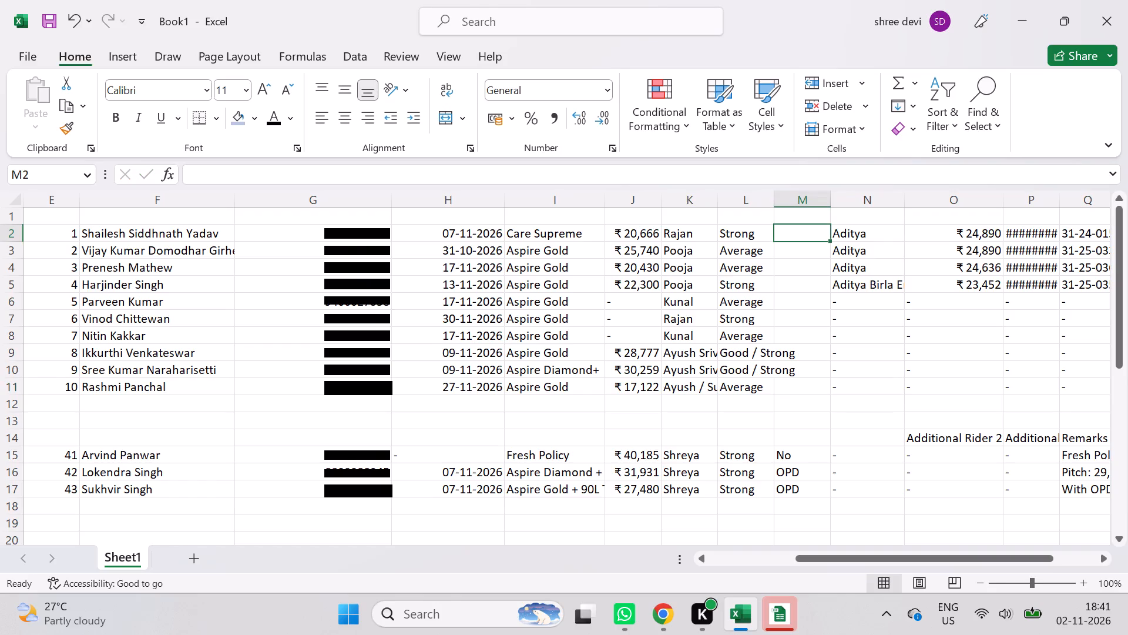
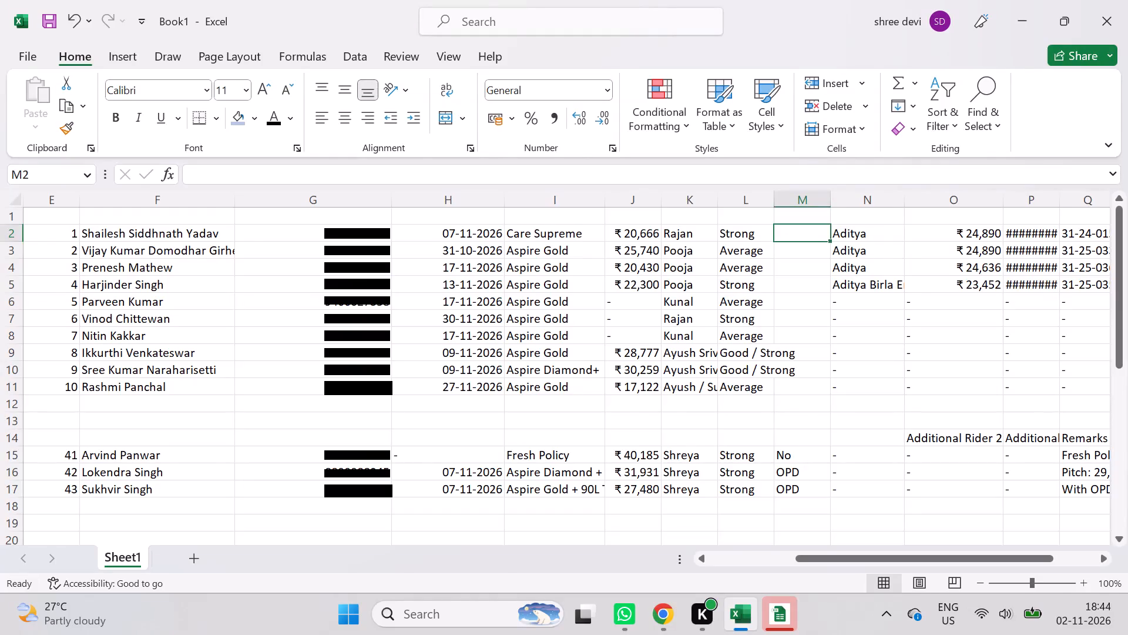
Clear the column M entries for customers 41 to 43, cells M15 to M17, including both OPD entries.
drag(805, 448, 806, 489)
key(BackSpace)
key(BackSpace)
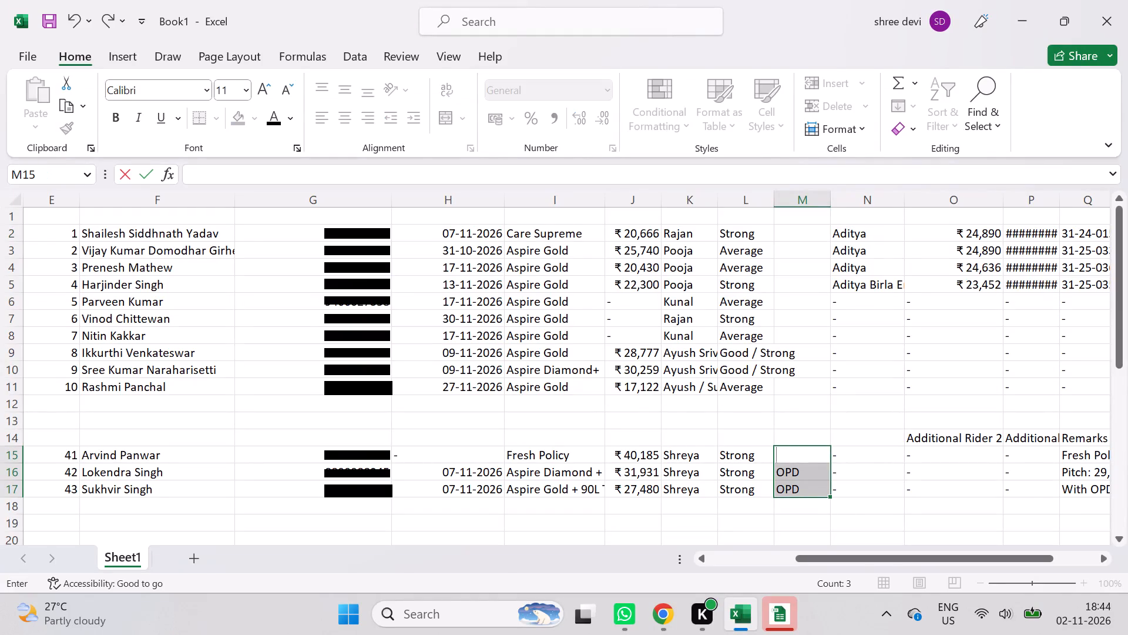
click(799, 475)
key(BackSpace)
click(797, 486)
key(BackSpace)
Select cells K15 to K18, covering the Shreya entries for customers 41 to 43.
scroll(764, 450, down, 2)
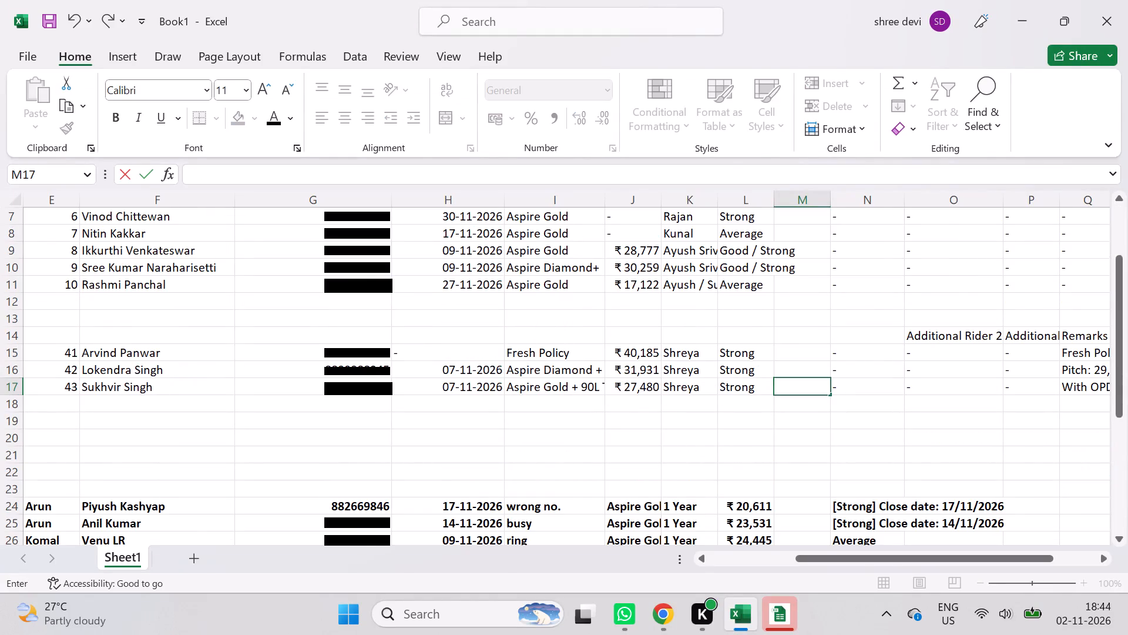
scroll(758, 474, down, 2)
scroll(755, 393, up, 1)
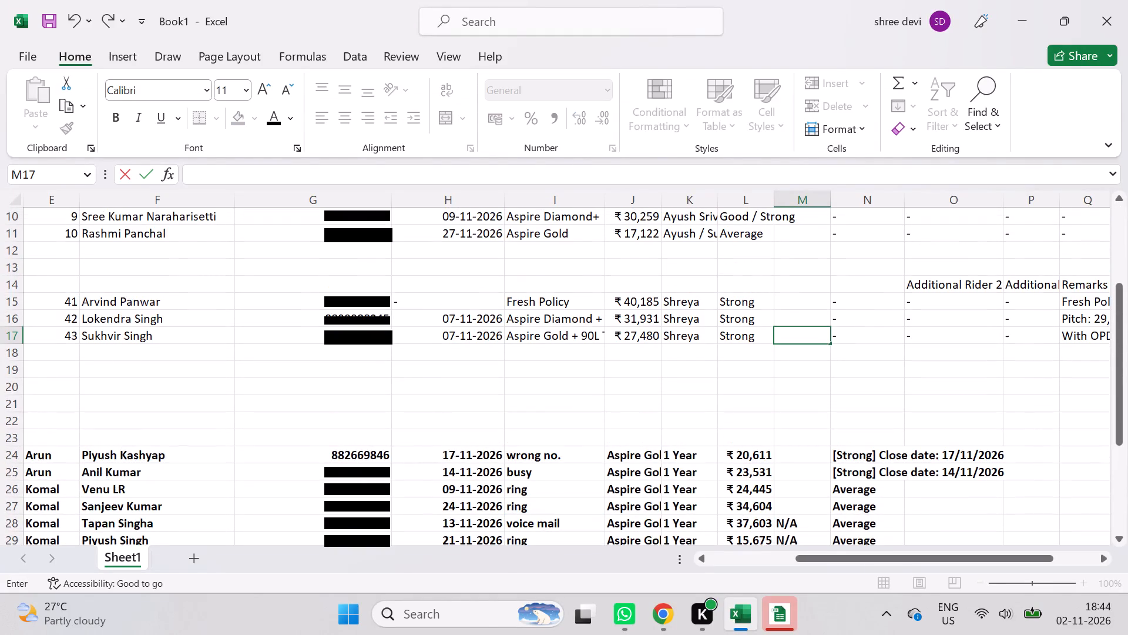
scroll(197, 369, down, 1)
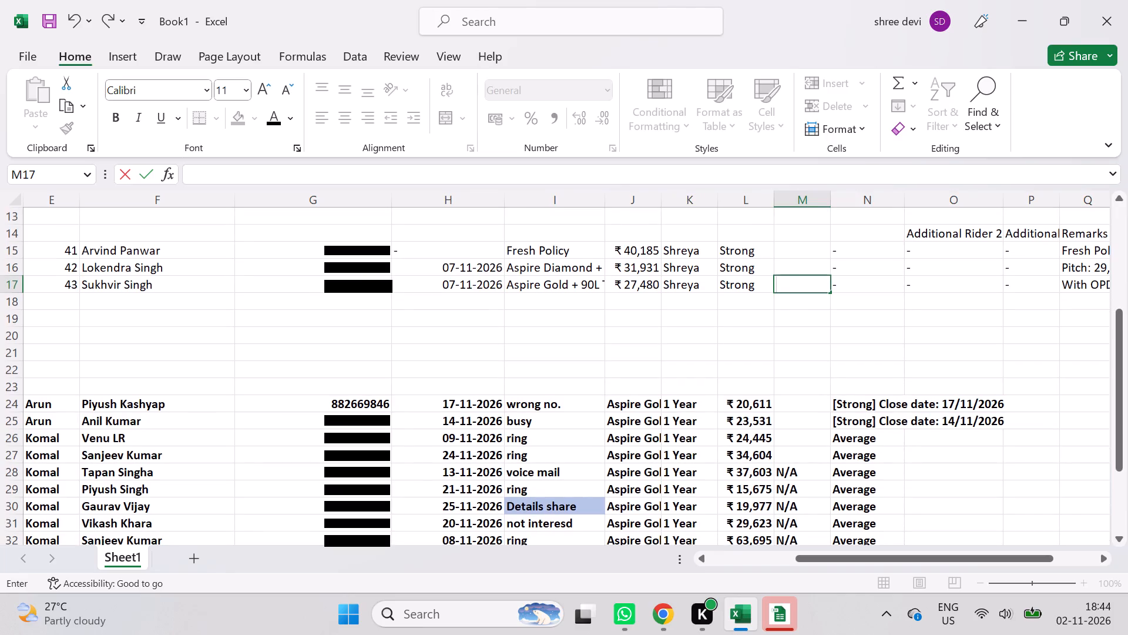
drag(704, 249, 703, 308)
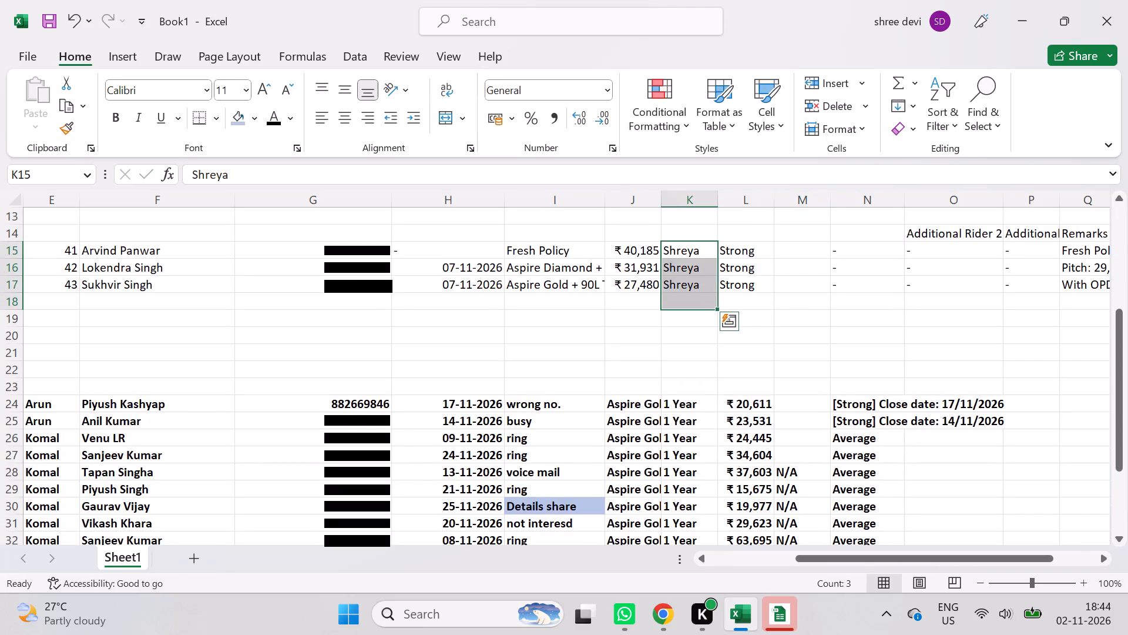
Copy the Shreya entries from K15 to K17 over the serial numbers in E15 to E17.
key(ctrl+c)
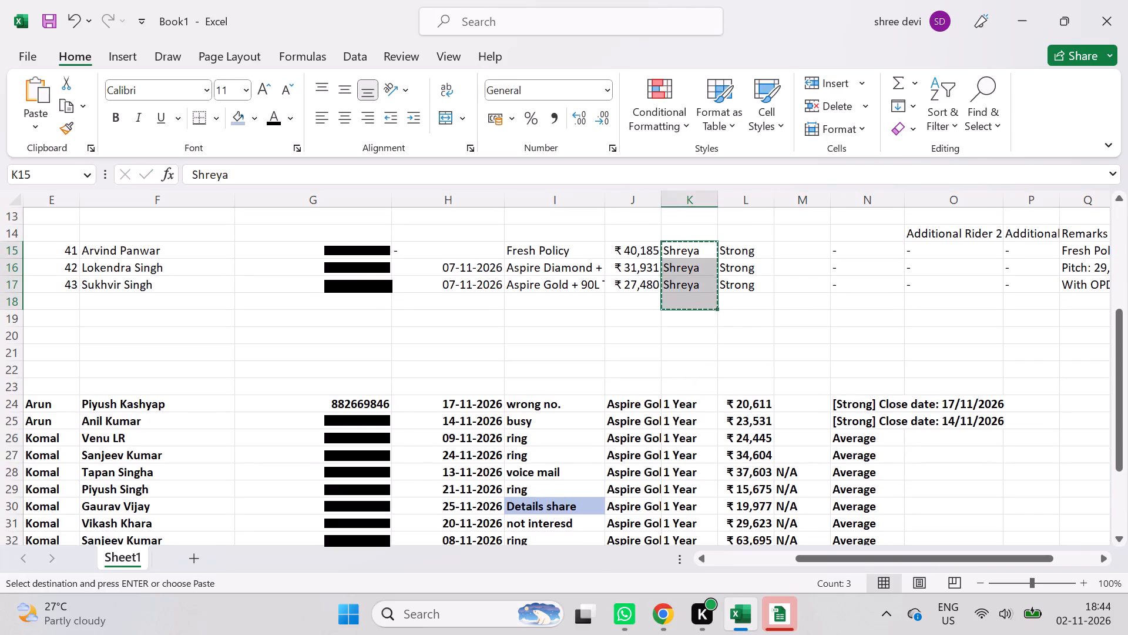
drag(56, 245, 56, 286)
key(ctrl+v)
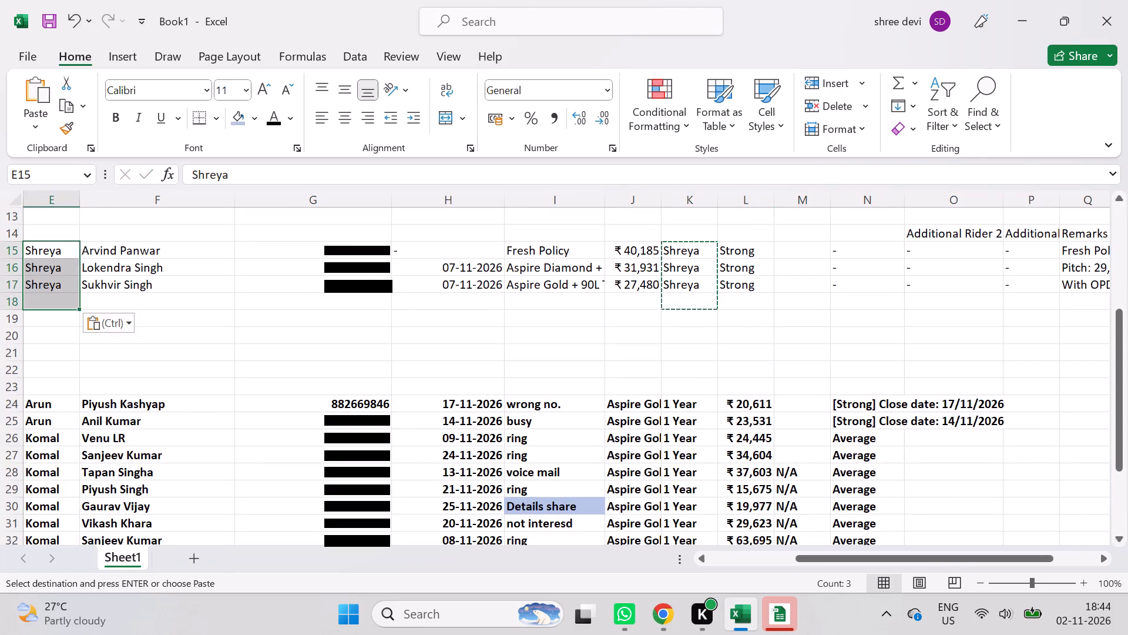
key(BackSpace)
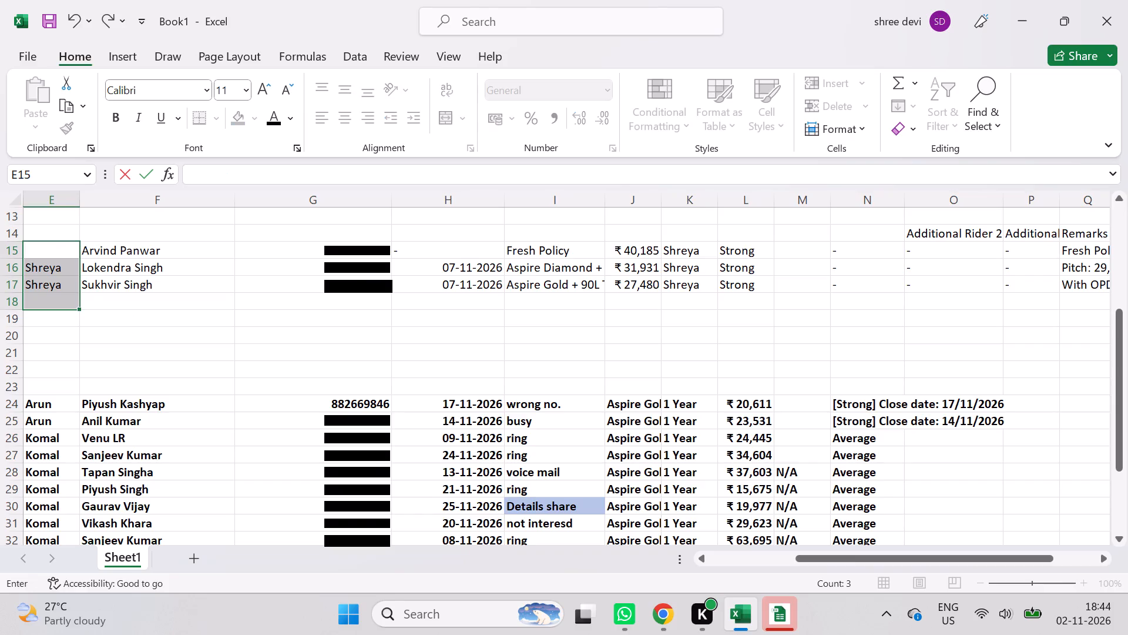
click(683, 251)
click(55, 276)
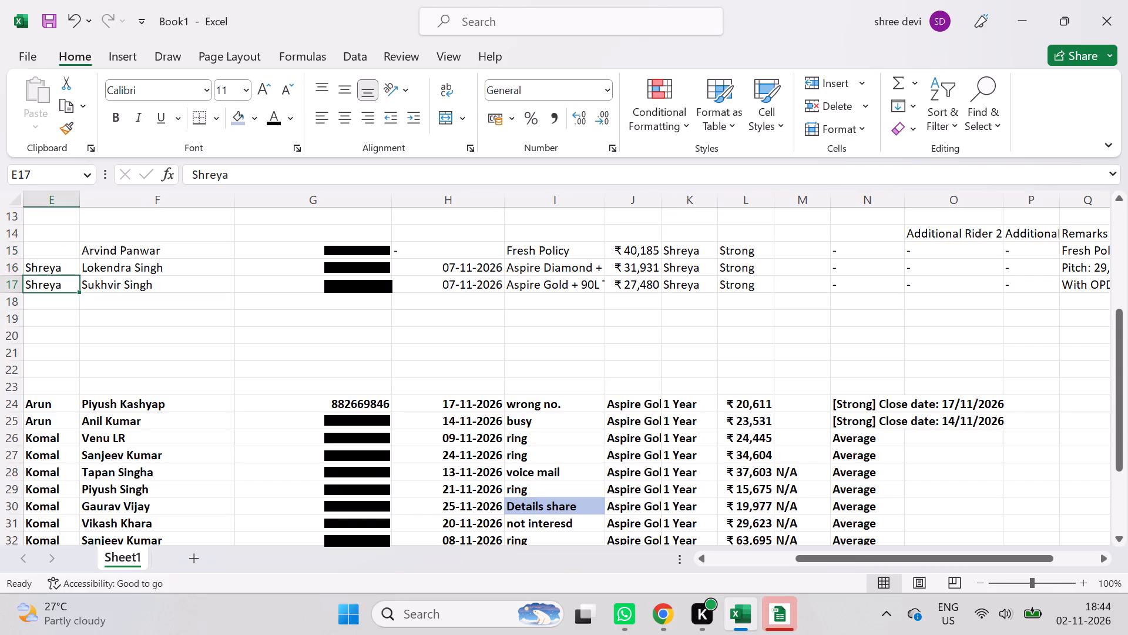
key(ctrl+c)
click(49, 260)
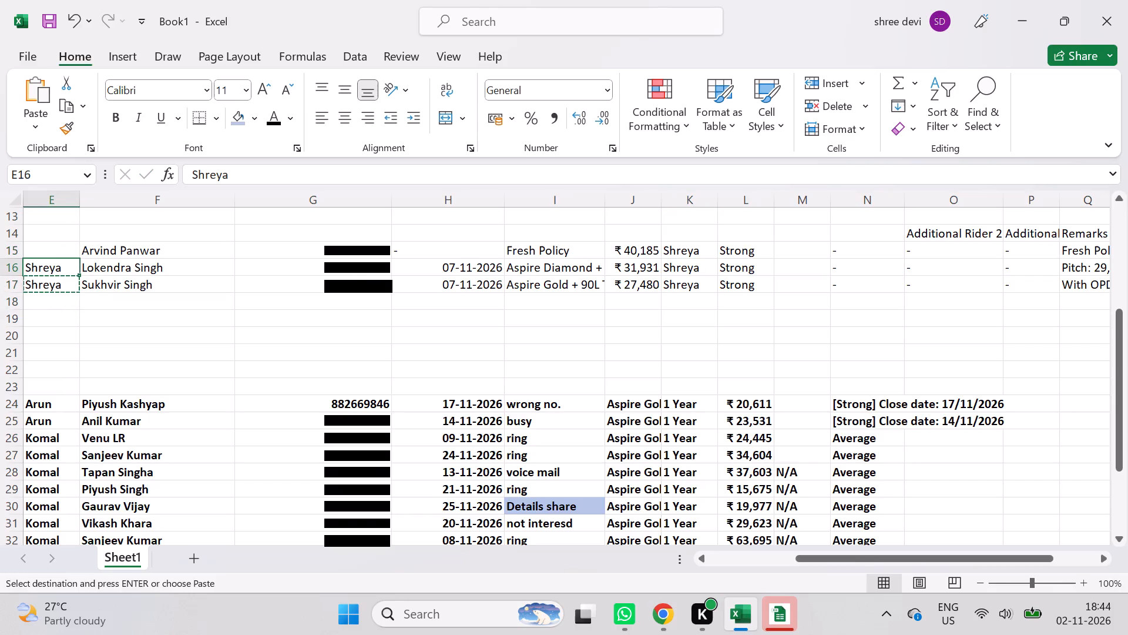
click(49, 250)
key(ctrl+v)
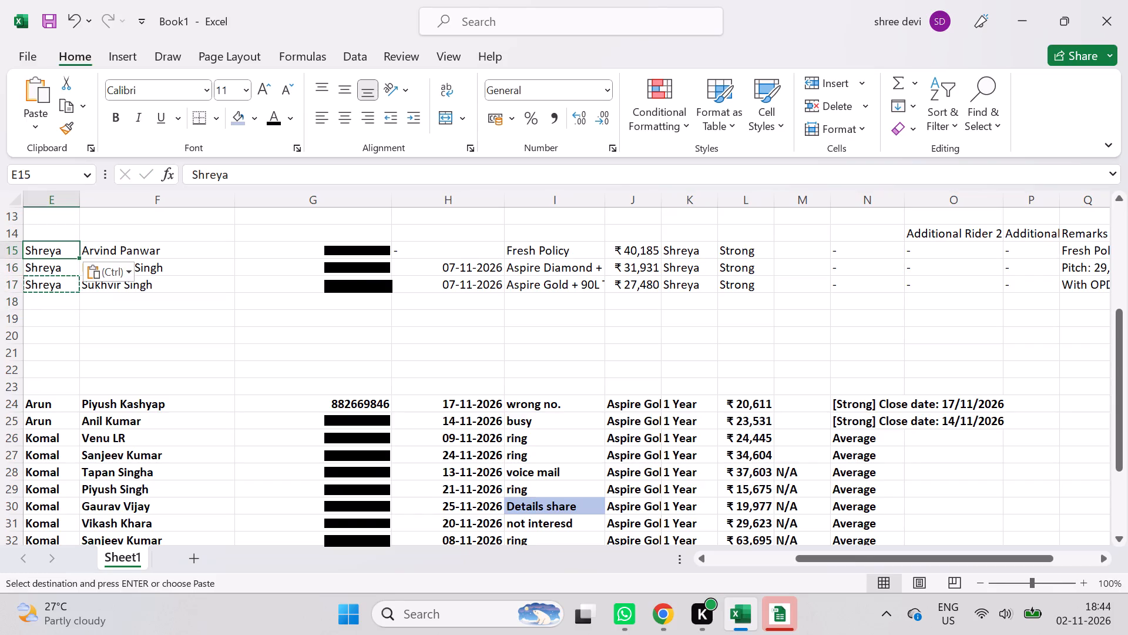
Clear the Shreya entries from column K in rows 15 to 17.
drag(699, 254, 706, 283)
key(BackSpace)
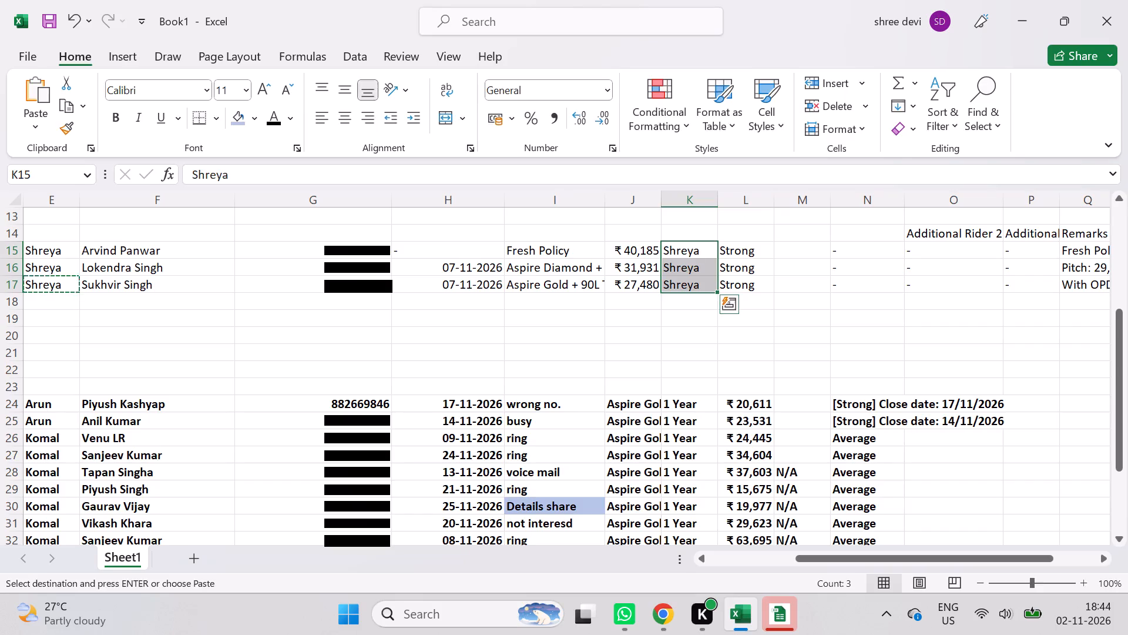
click(702, 276)
key(BackSpace)
key(BackSpace)
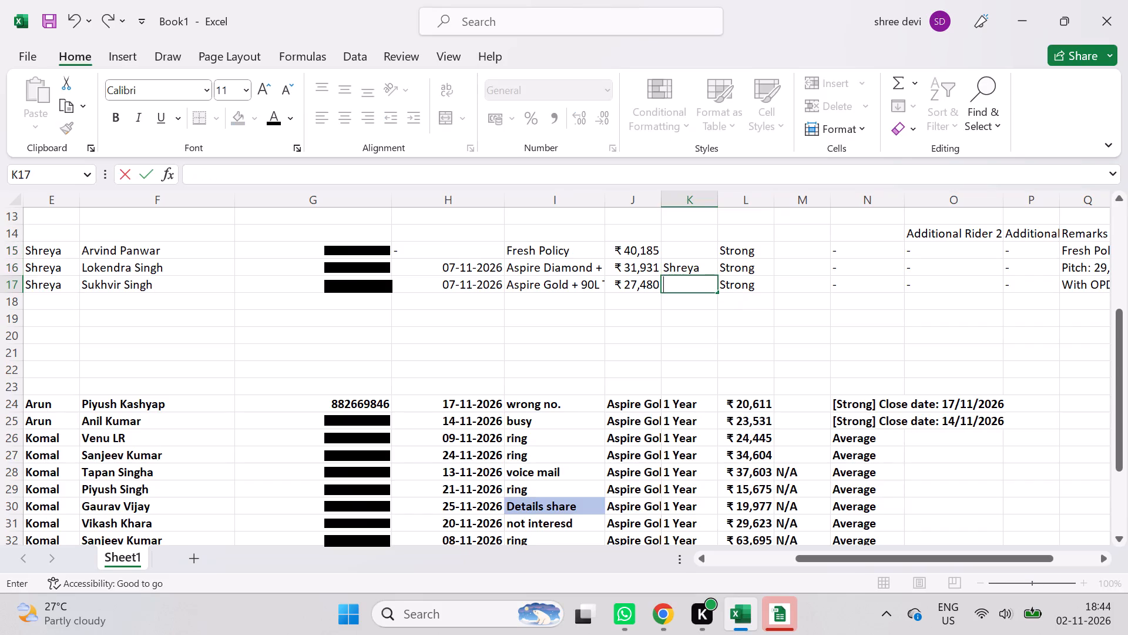
click(693, 268)
key(BackSpace)
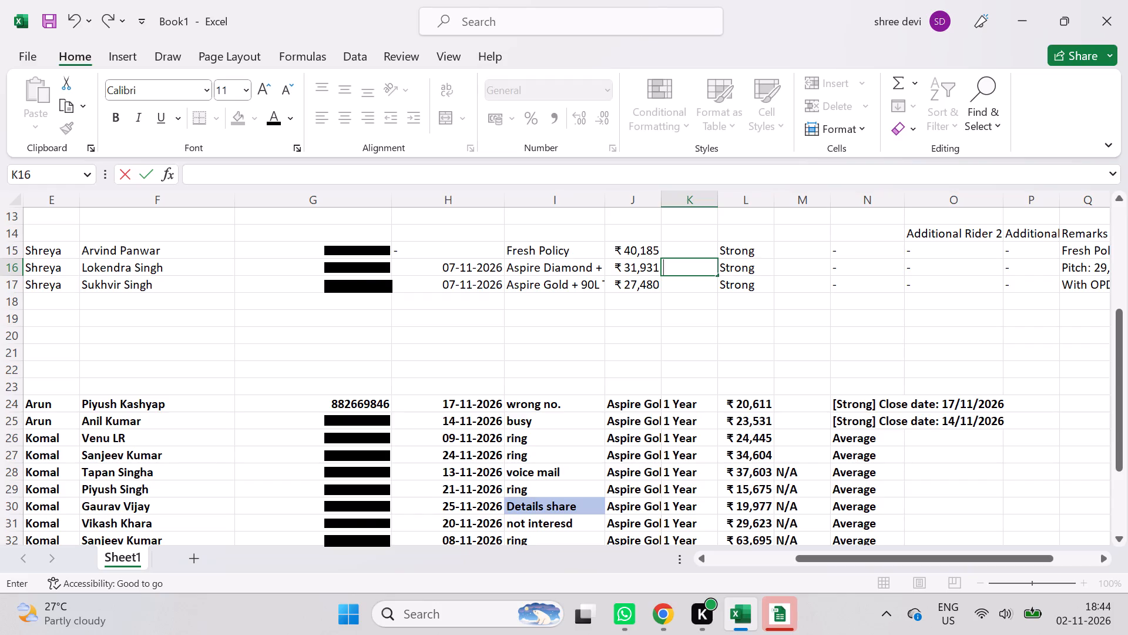
Copy the premium amounts from J15 to J17 over the Strong entries in L15 to L17.
drag(644, 248, 651, 281)
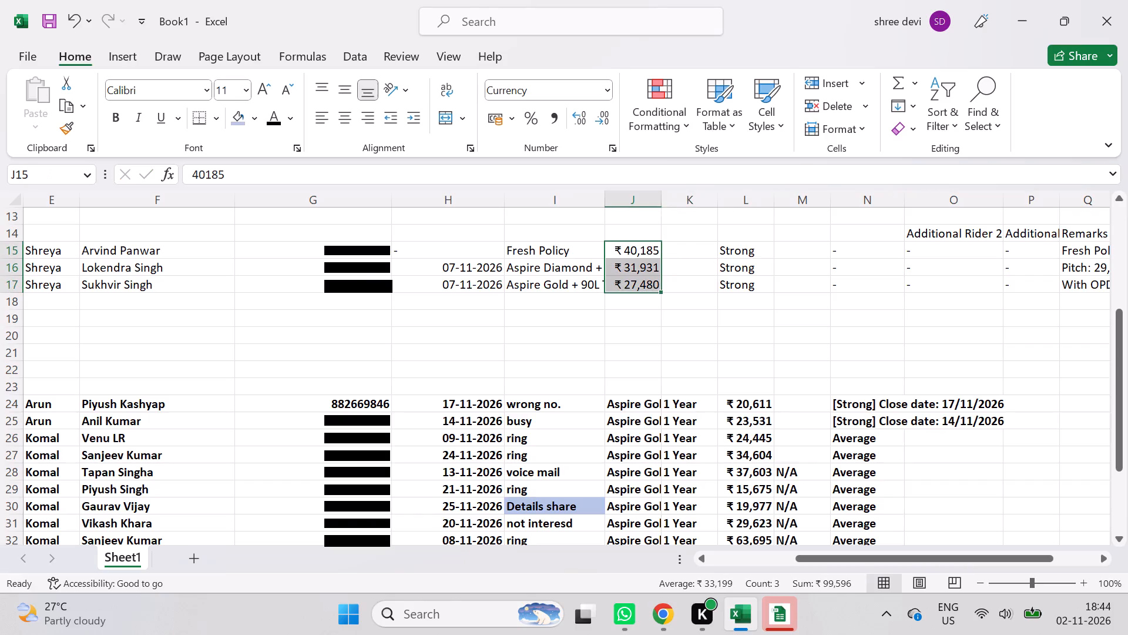
key(ctrl+c)
drag(738, 250, 744, 286)
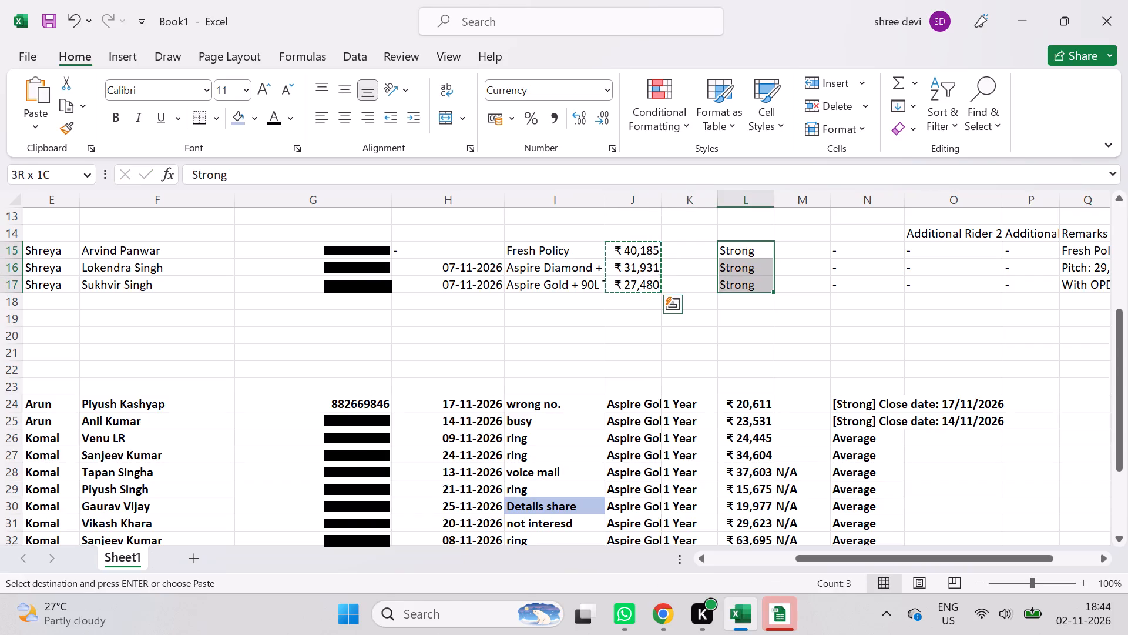
drag(744, 286, 744, 287)
key(ctrl+v)
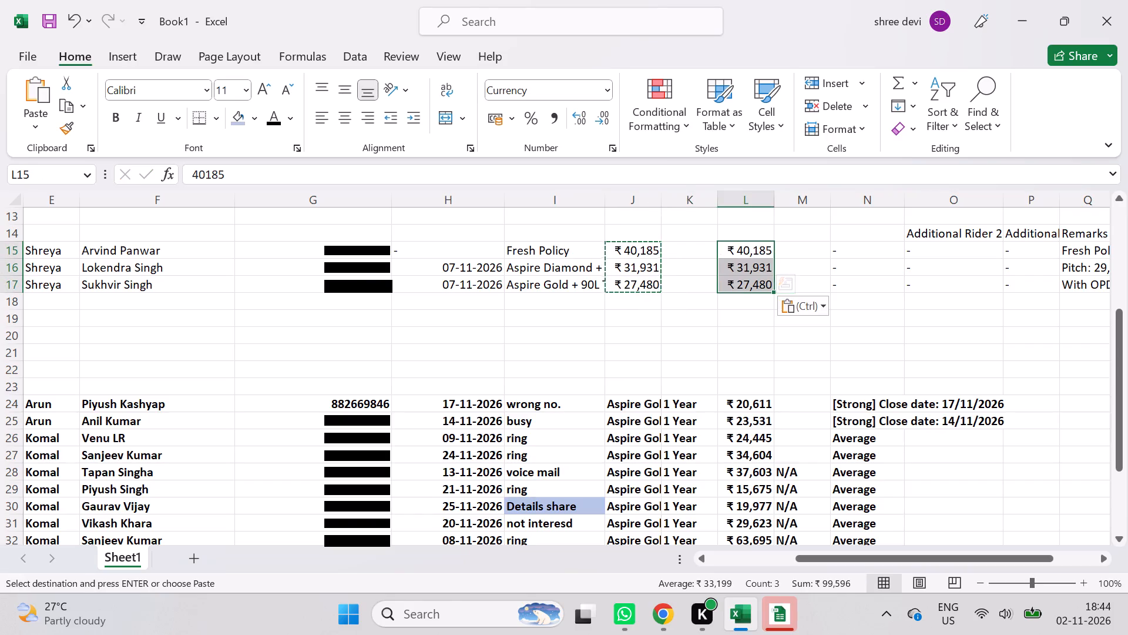
Copy the plan names from I15 to I17 over the amounts in J15 to J17.
drag(555, 250, 560, 288)
key(ctrl+c)
drag(641, 252, 644, 287)
key(ctrl+v)
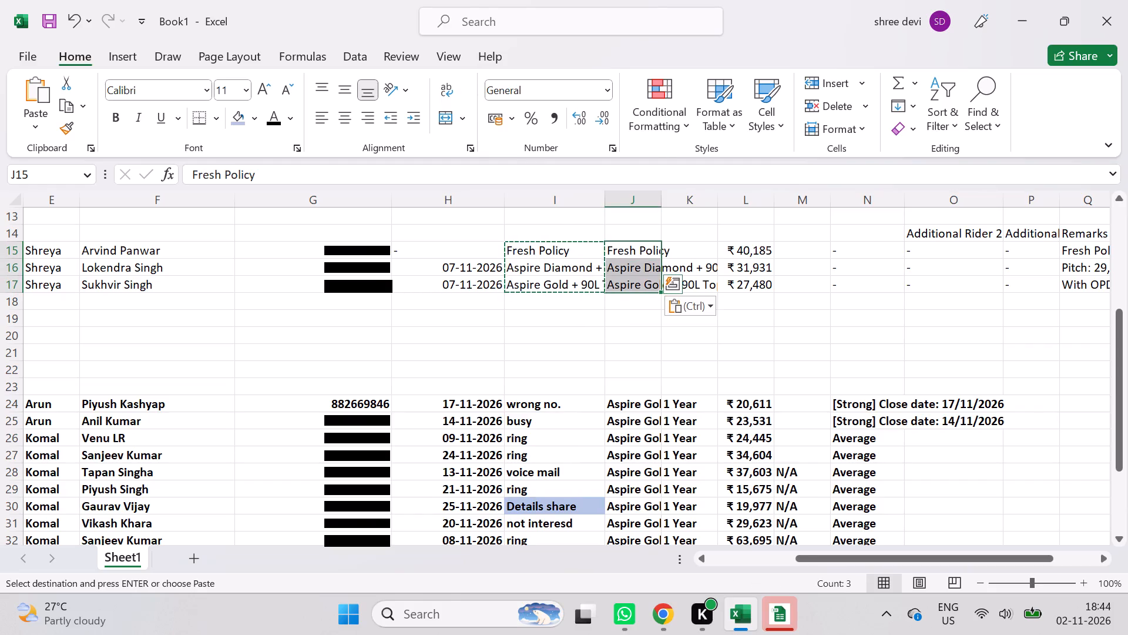
Clear the original plan names from column I in rows 15 to 17.
drag(564, 252, 567, 292)
key(BackSpace)
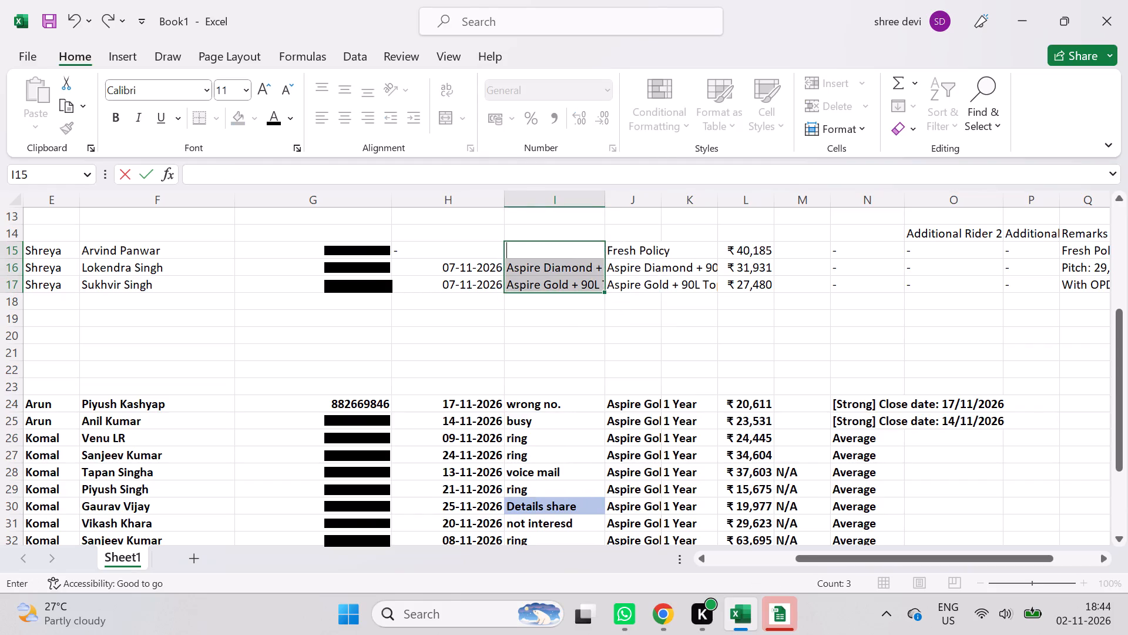
click(525, 270)
key(BackSpace)
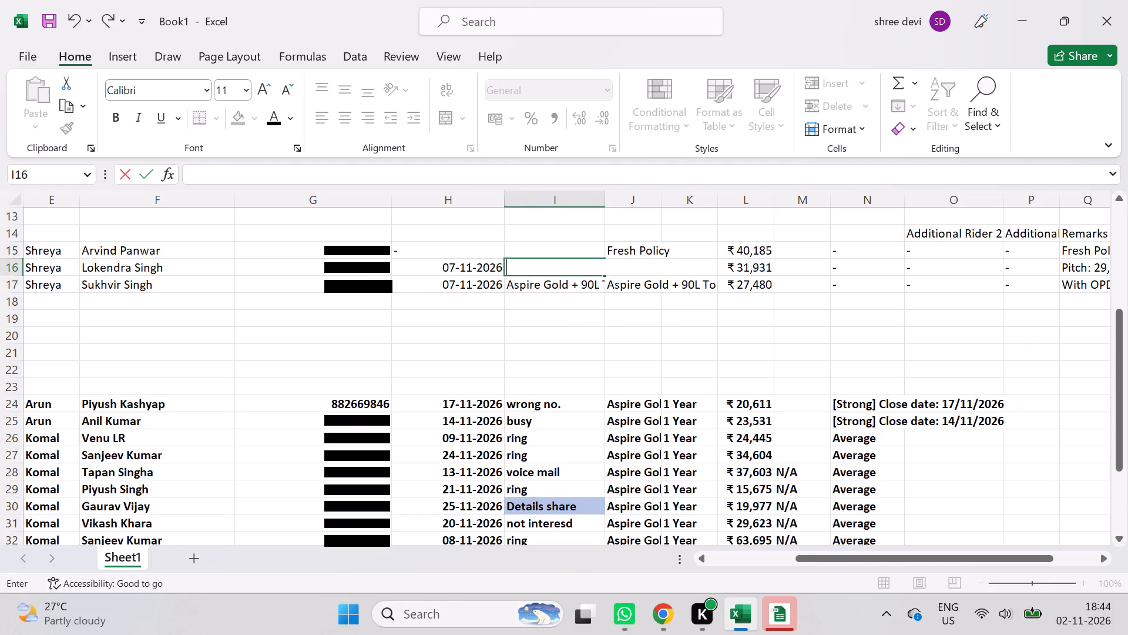
click(526, 279)
key(BackSpace)
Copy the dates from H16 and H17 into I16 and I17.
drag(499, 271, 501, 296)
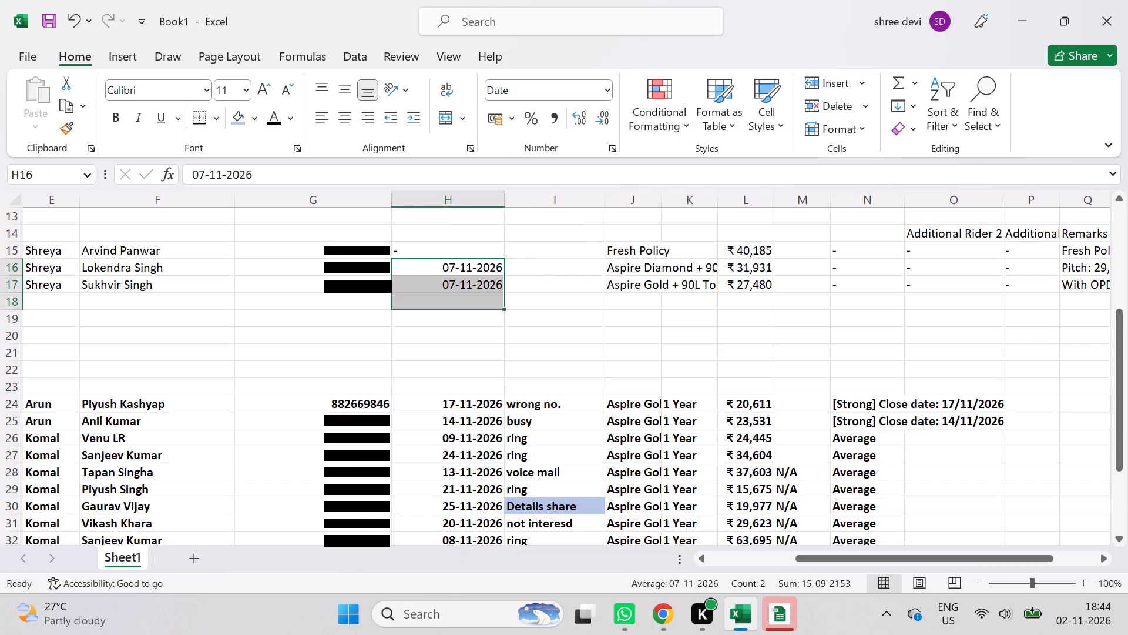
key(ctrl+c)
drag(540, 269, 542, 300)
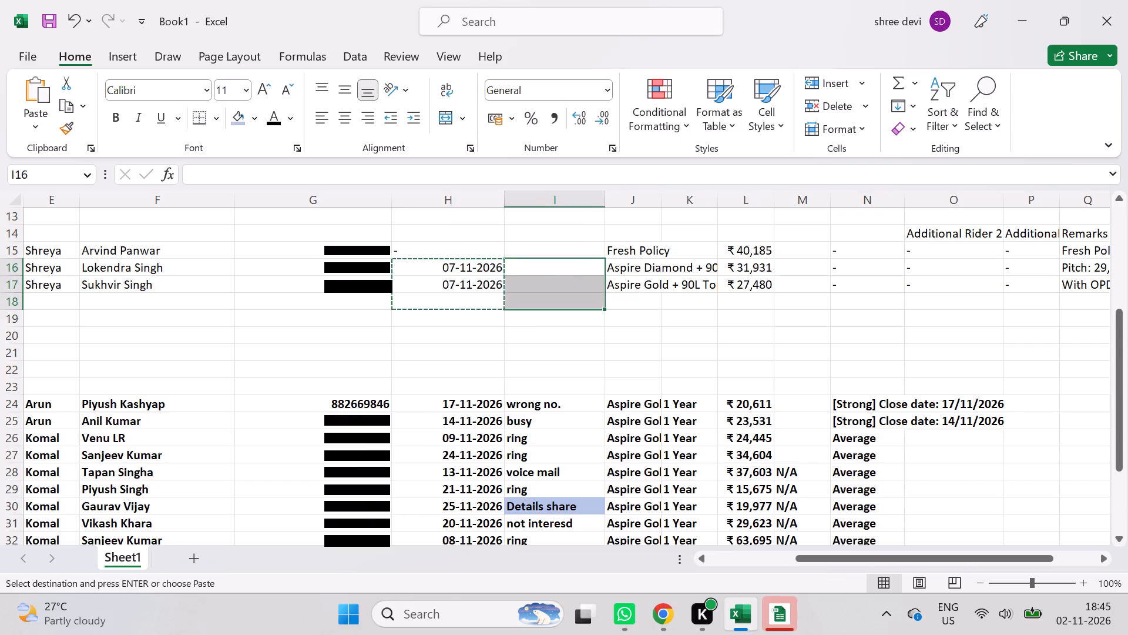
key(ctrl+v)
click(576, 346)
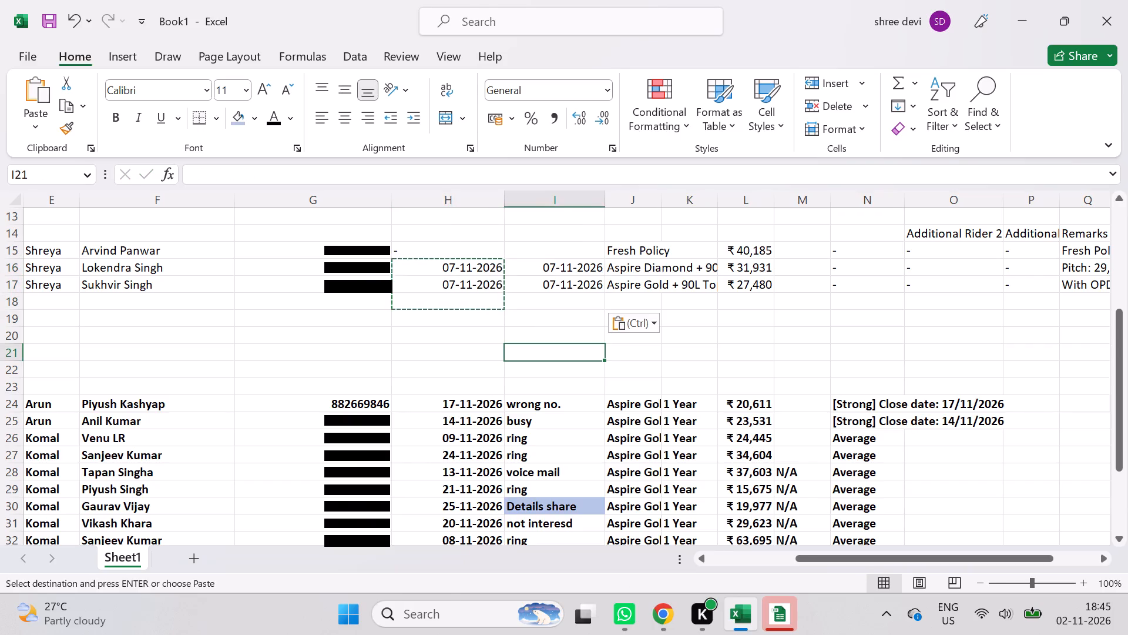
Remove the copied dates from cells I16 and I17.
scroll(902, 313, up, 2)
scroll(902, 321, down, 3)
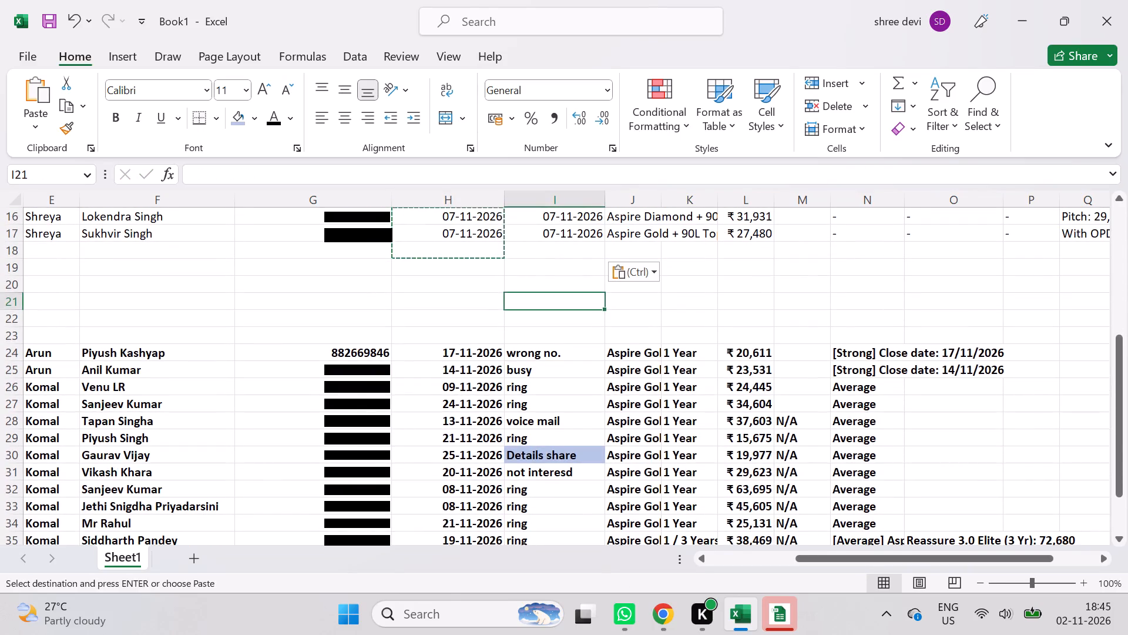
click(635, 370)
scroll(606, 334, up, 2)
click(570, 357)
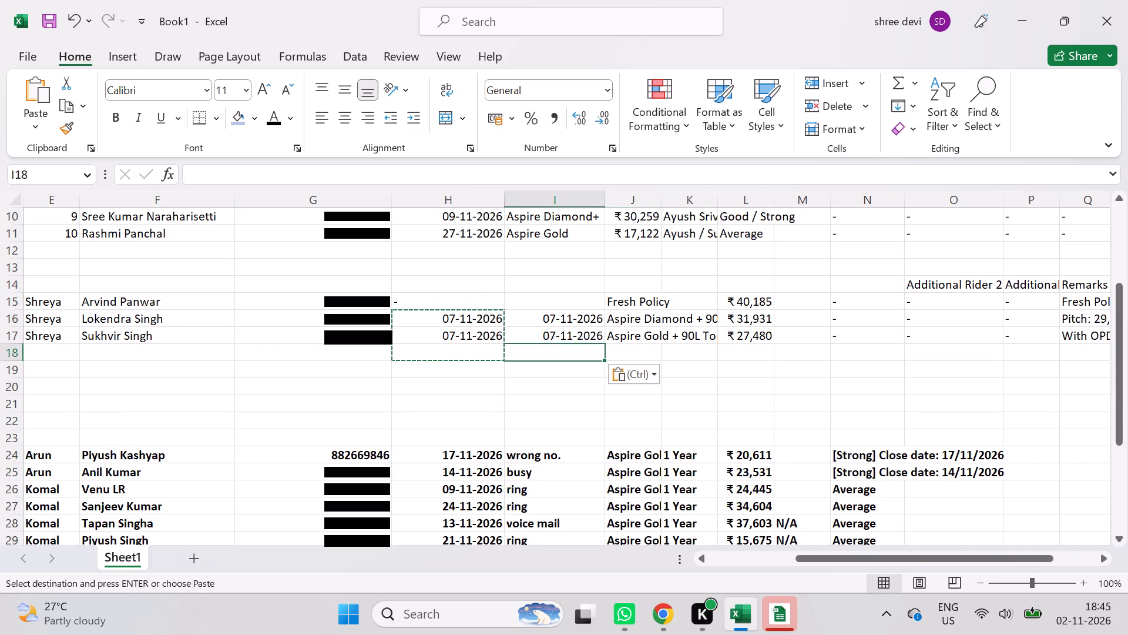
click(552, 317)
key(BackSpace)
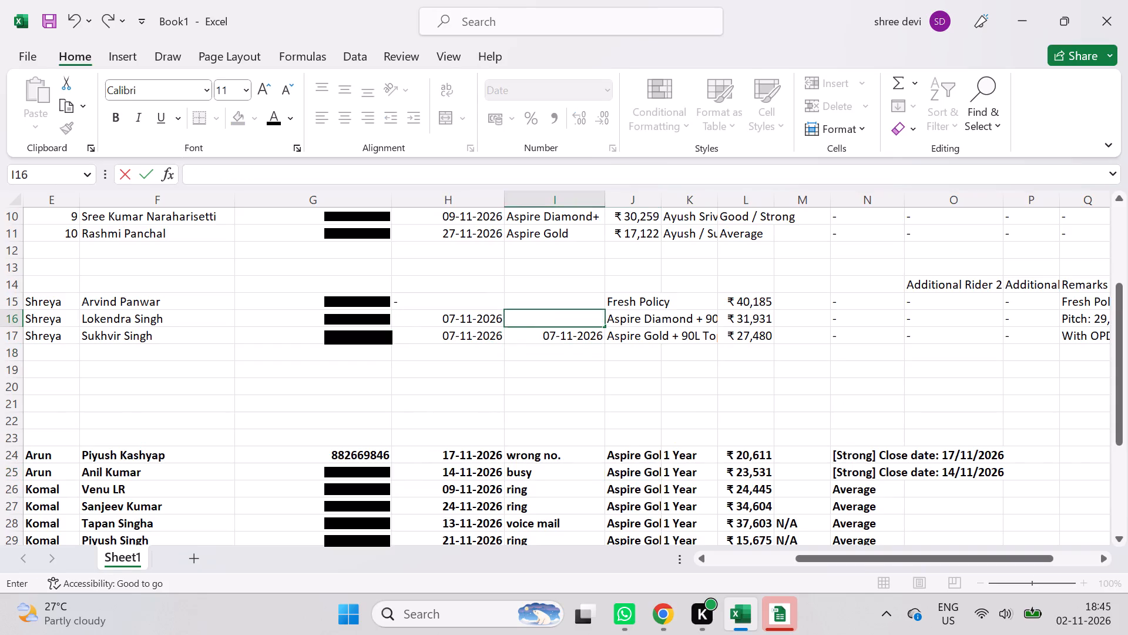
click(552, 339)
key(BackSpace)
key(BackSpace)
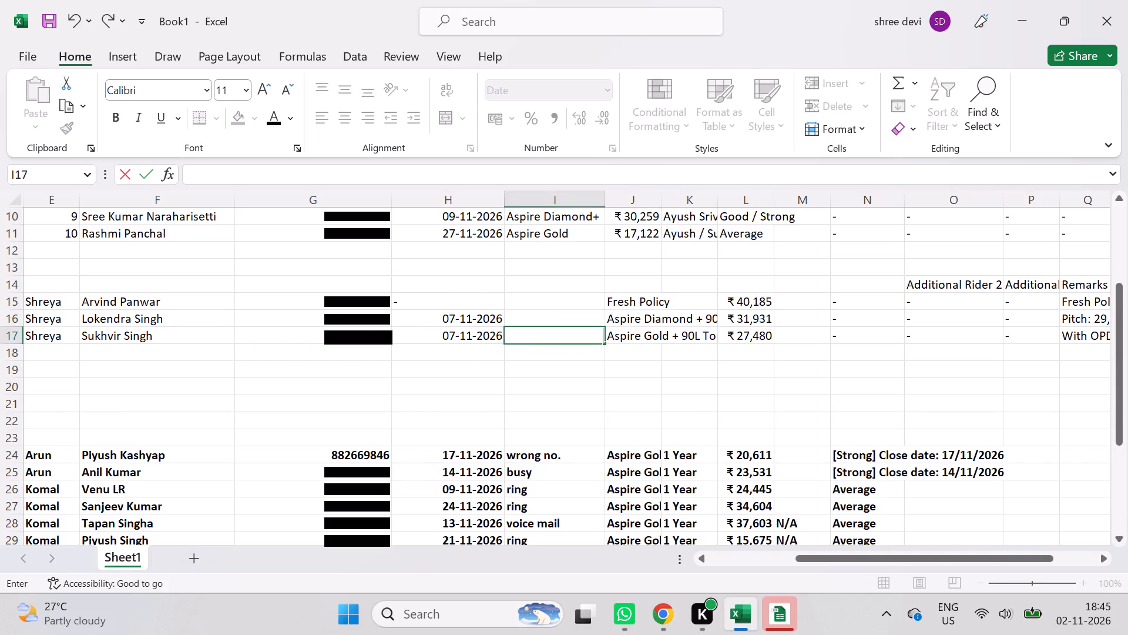
Copy the agent names from K2 to K11 over the serial numbers in E2 to E11.
scroll(551, 407, up, 4)
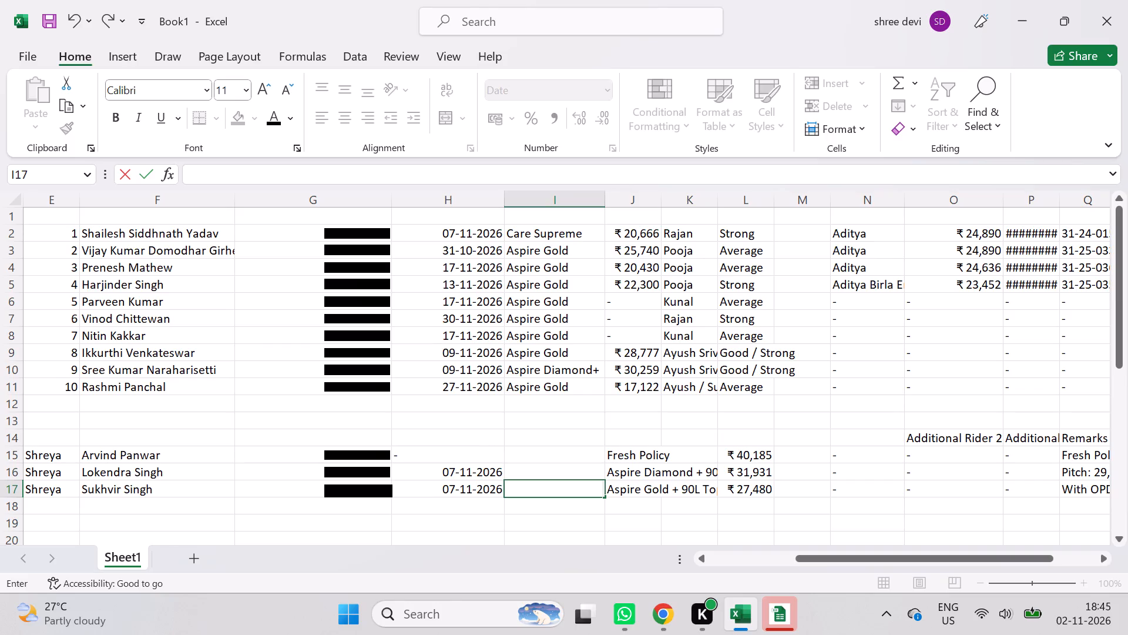
click(692, 227)
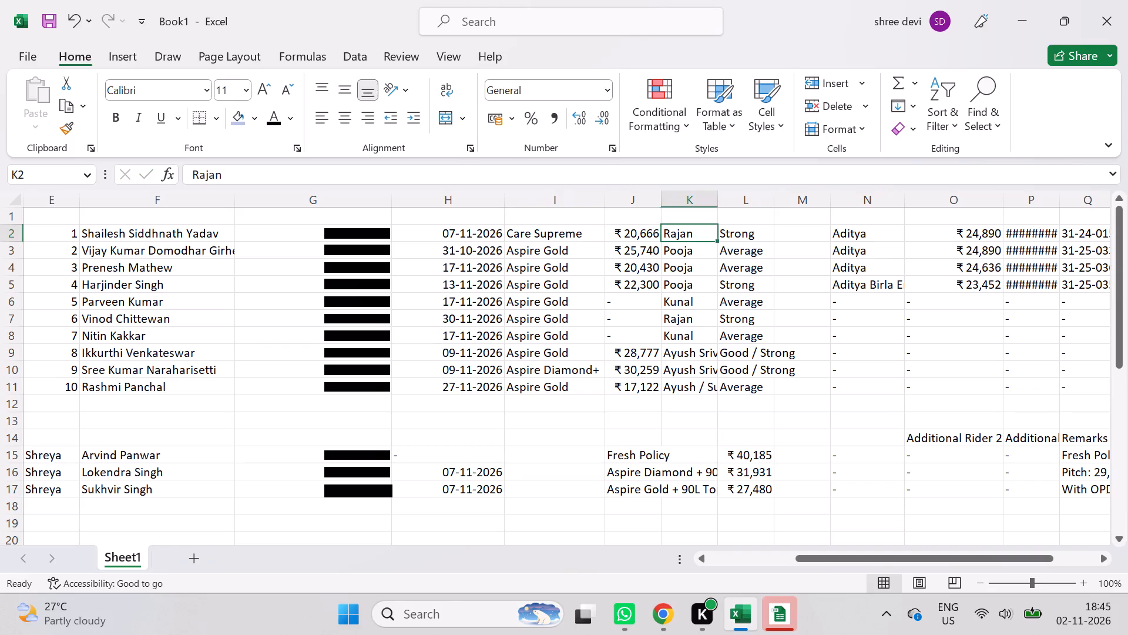
drag(692, 229, 697, 384)
key(ctrl+c)
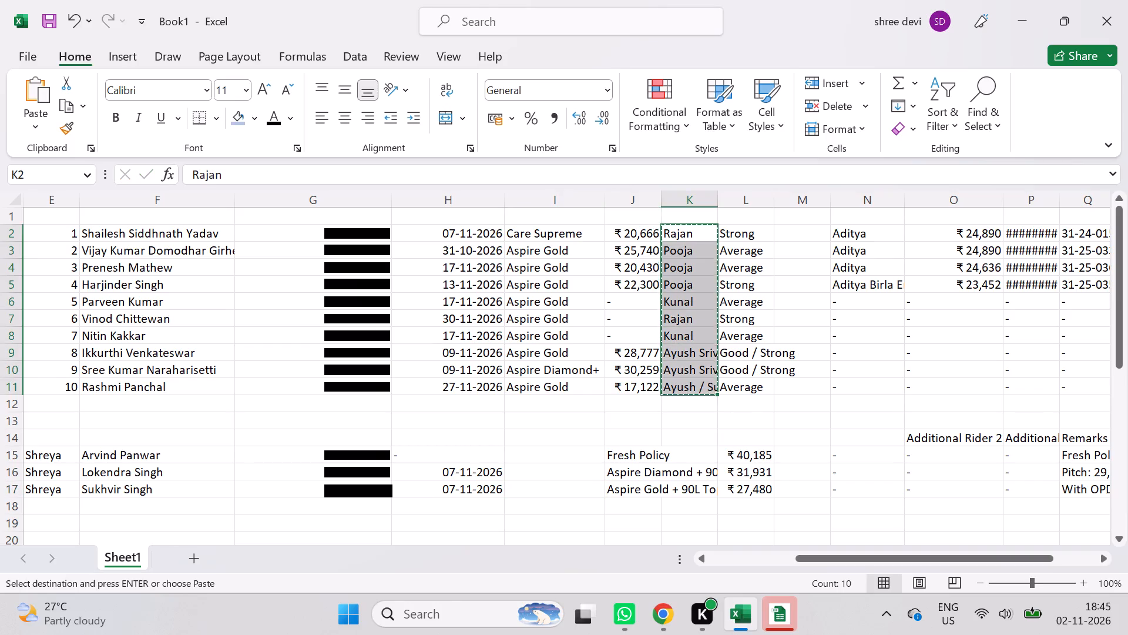
drag(55, 231, 54, 368)
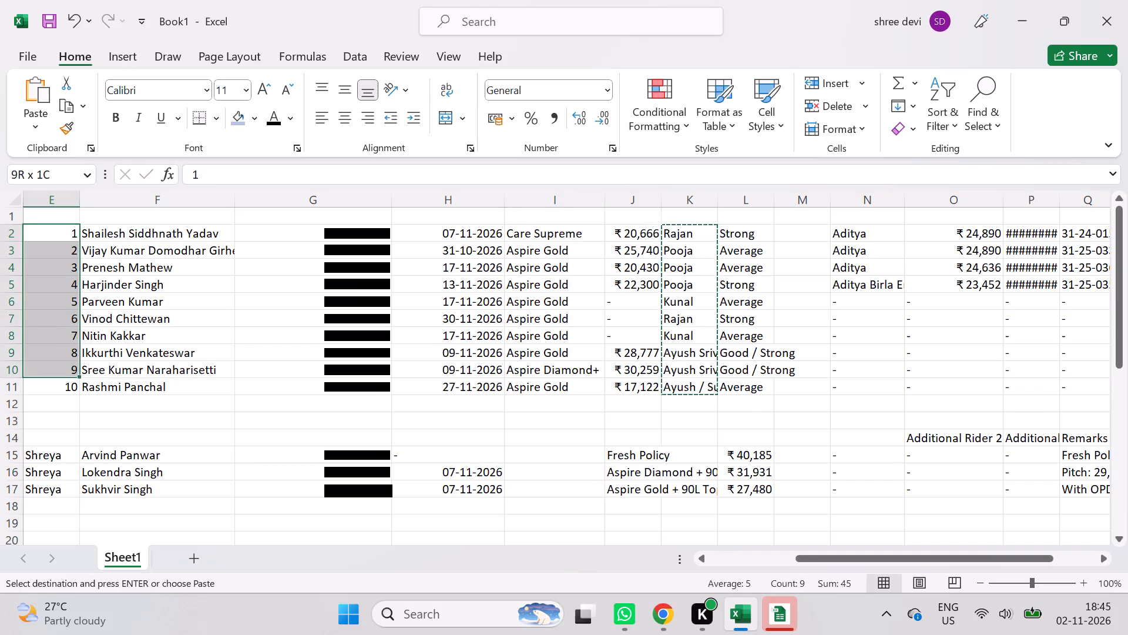
drag(54, 368, 48, 390)
key(ctrl+v)
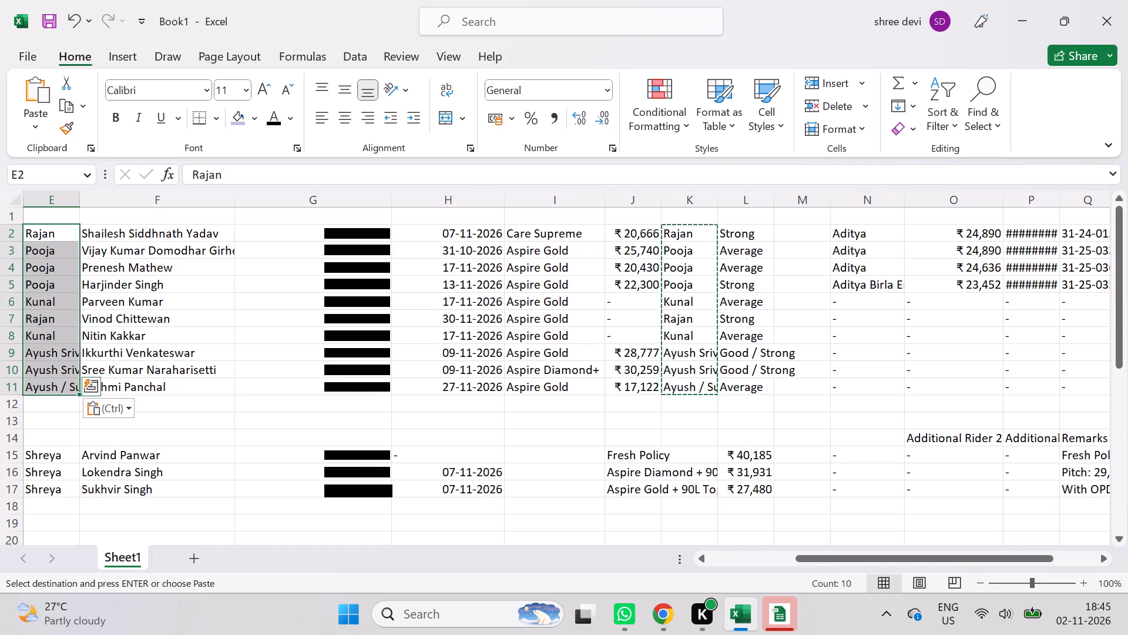
Copy the premium amounts from J2 to J11 over the agent names in K2 to K11.
drag(696, 233, 702, 382)
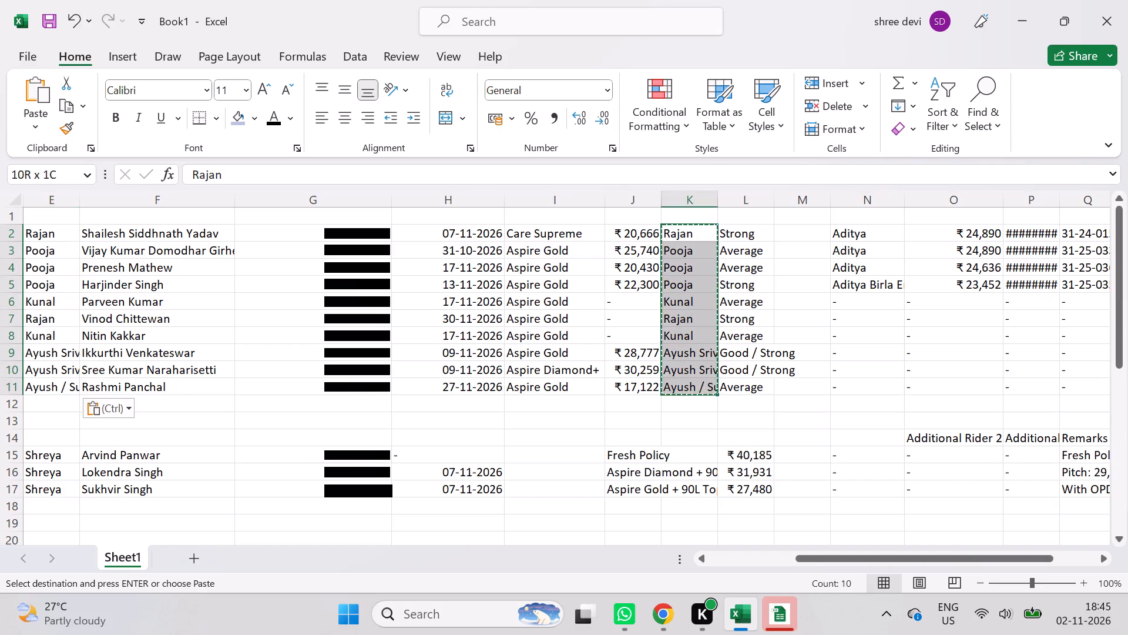
drag(702, 382, 702, 383)
scroll(660, 280, down, 3)
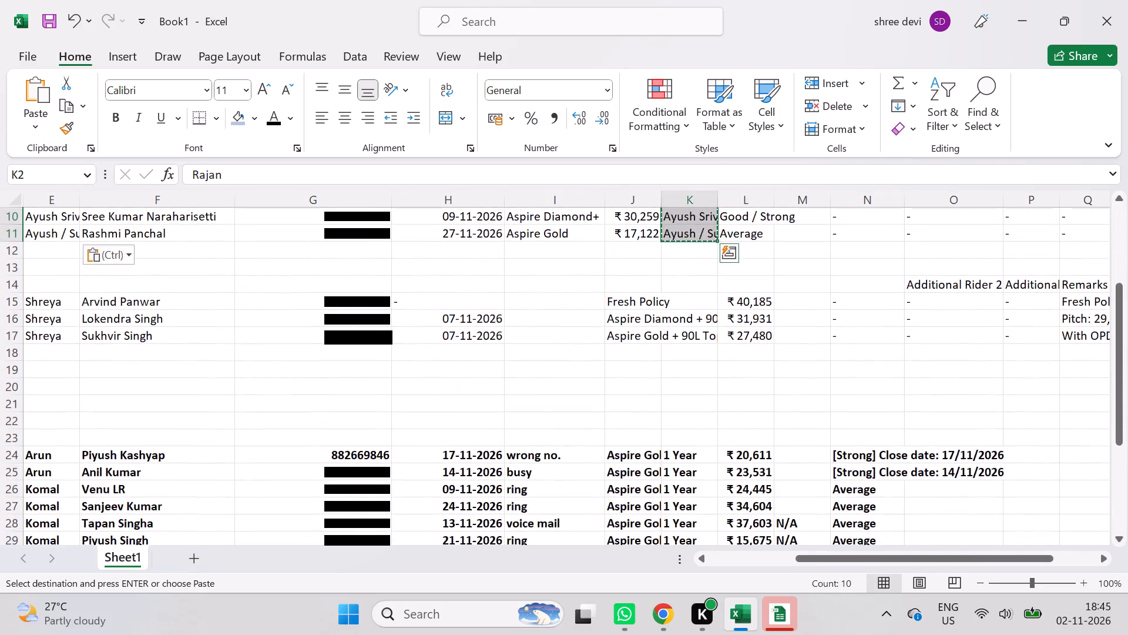
scroll(661, 277, up, 3)
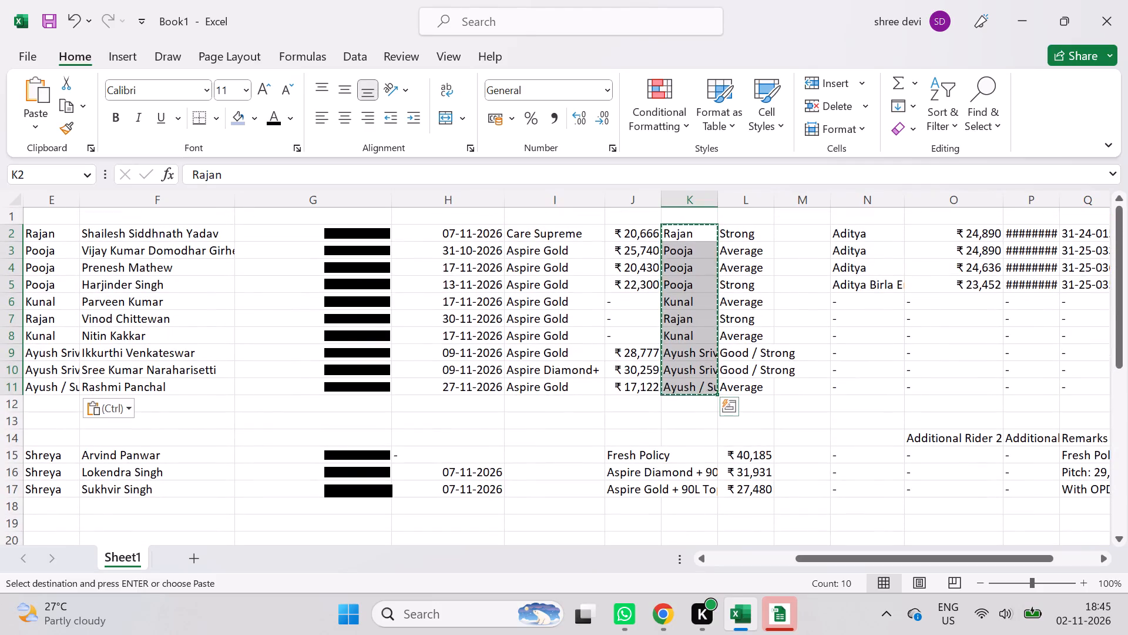
drag(633, 235, 645, 352)
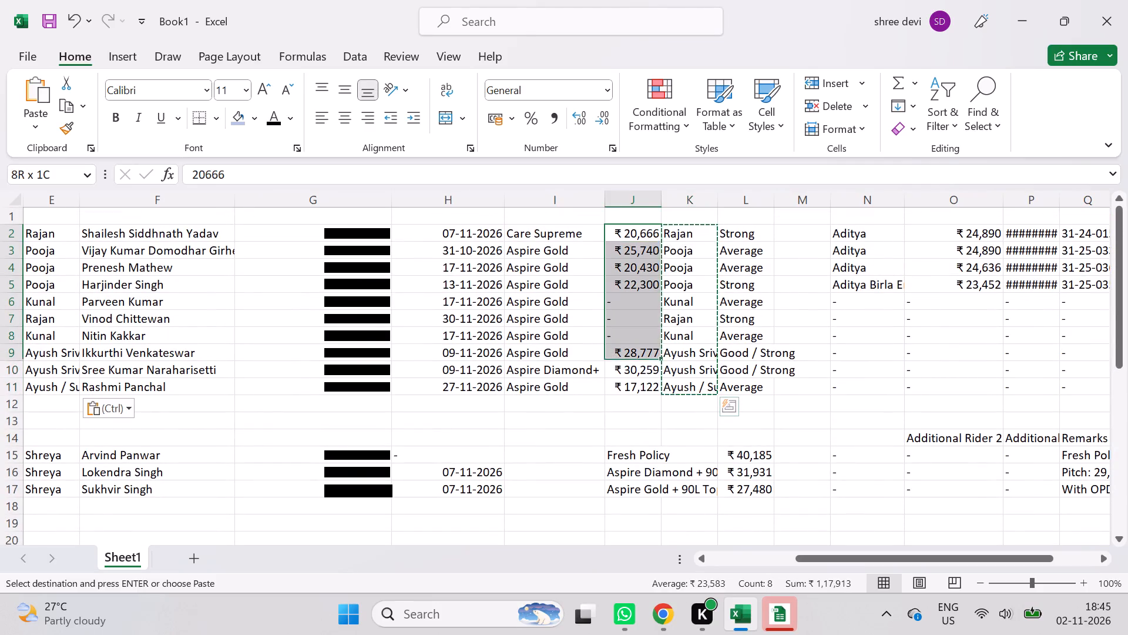
drag(645, 352, 649, 386)
key(ctrl+c)
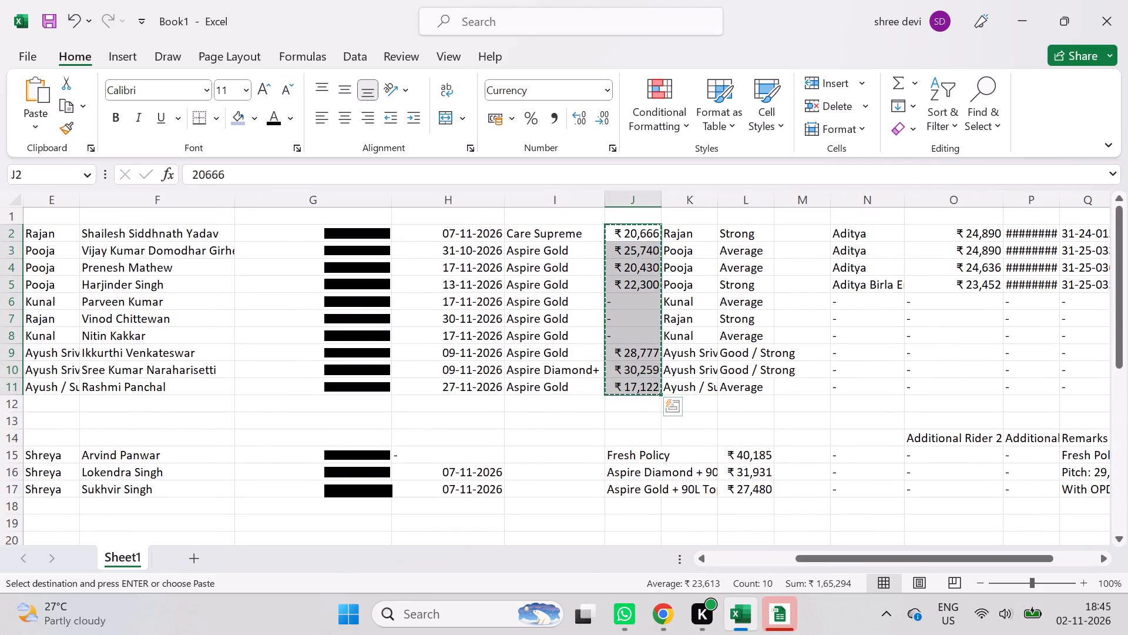
drag(684, 234, 692, 383)
key(ctrl+v)
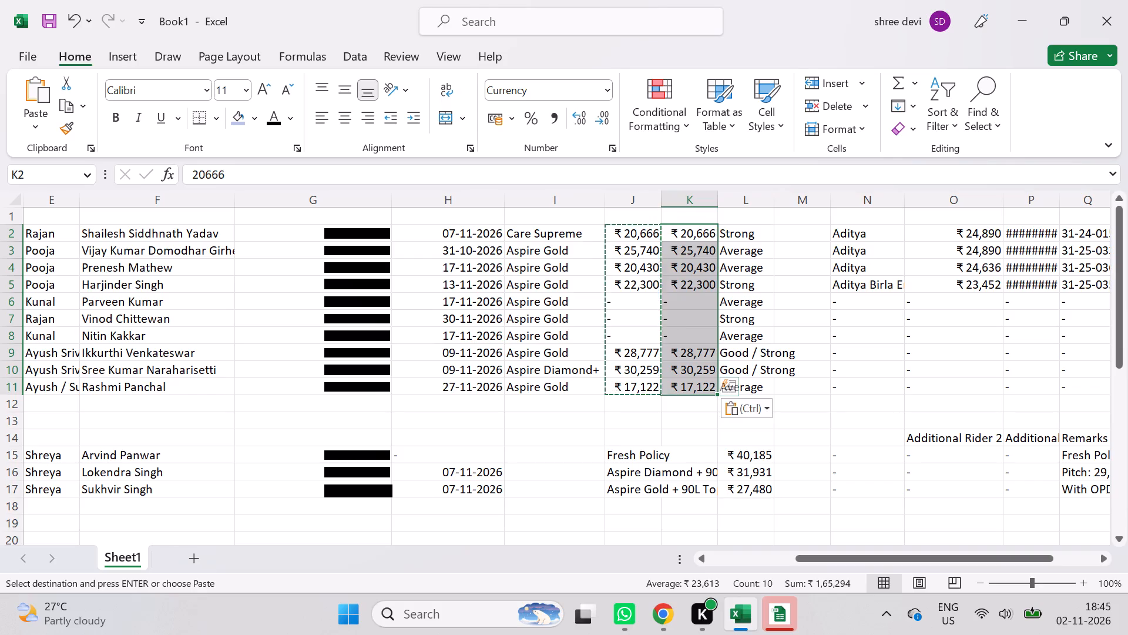
Copy the plan names from I2 to I11 over the premium amounts in J2 to J11.
drag(562, 232, 579, 383)
key(ctrl+c)
drag(643, 238, 666, 371)
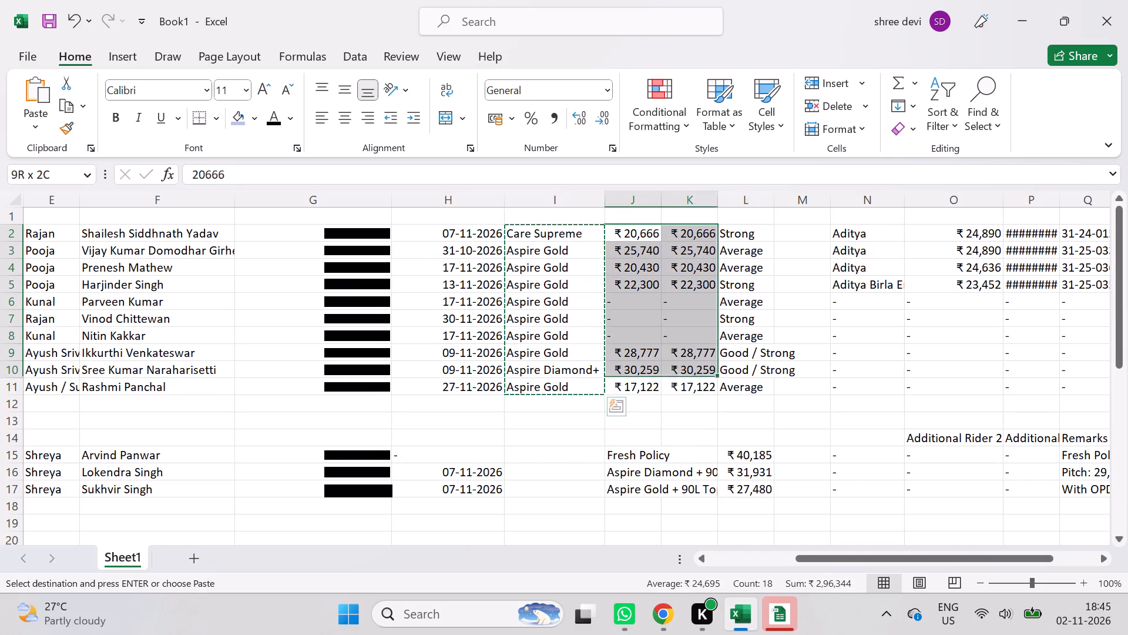
drag(666, 371, 652, 386)
key(ctrl+v)
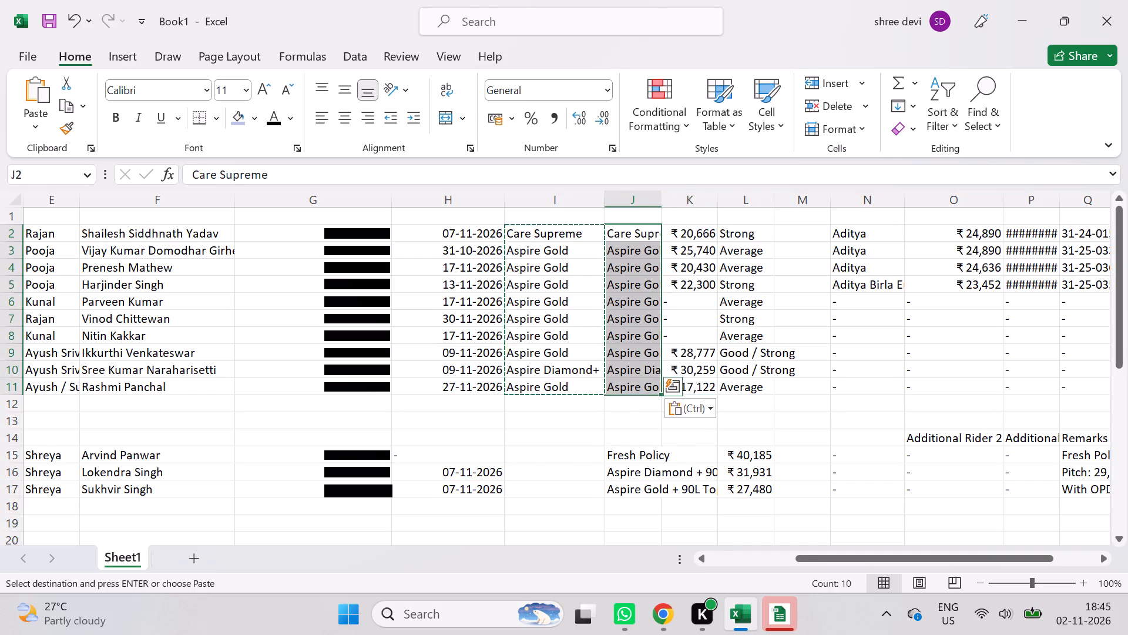
Clear the duplicated plan names from cells I2 to I7, leaving the copies in column J.
drag(552, 245, 555, 366)
key(BackSpace)
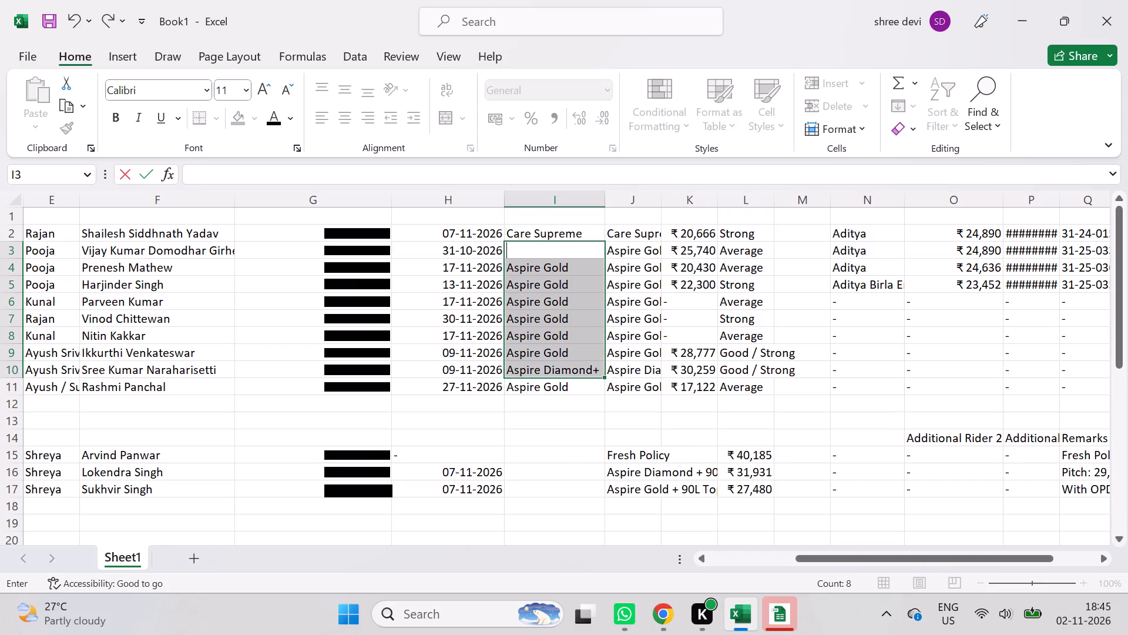
click(548, 284)
key(BackSpace)
key(BackSpace)
click(549, 268)
key(BackSpace)
key(BackSpace)
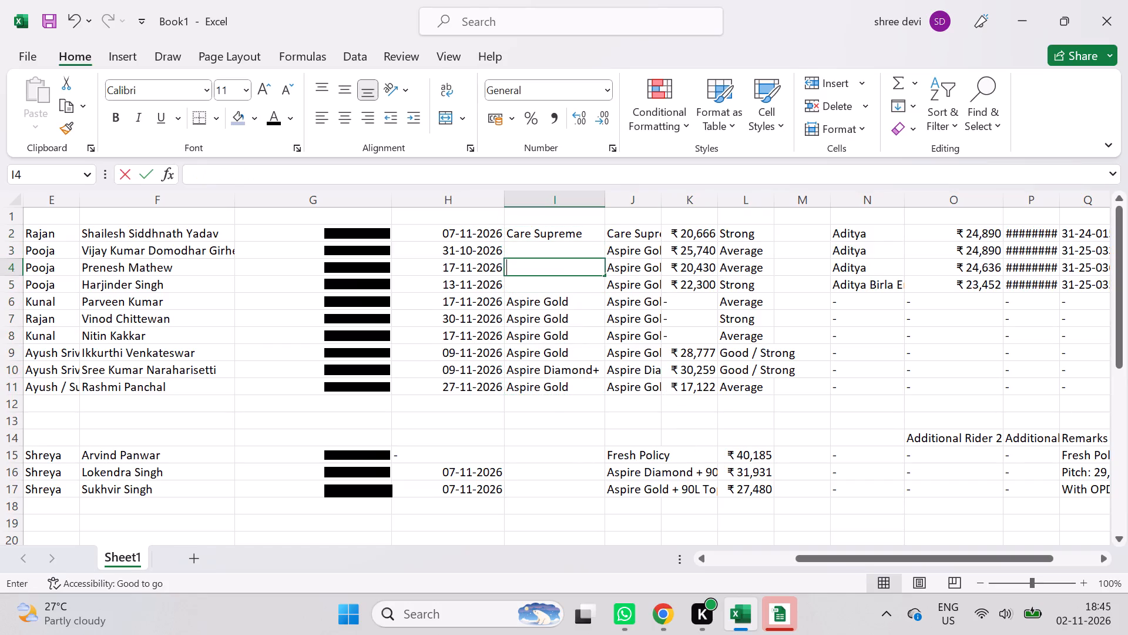
click(554, 237)
key(BackSpace)
key(BackSpace)
click(553, 307)
key(BackSpace)
key(BackSpace)
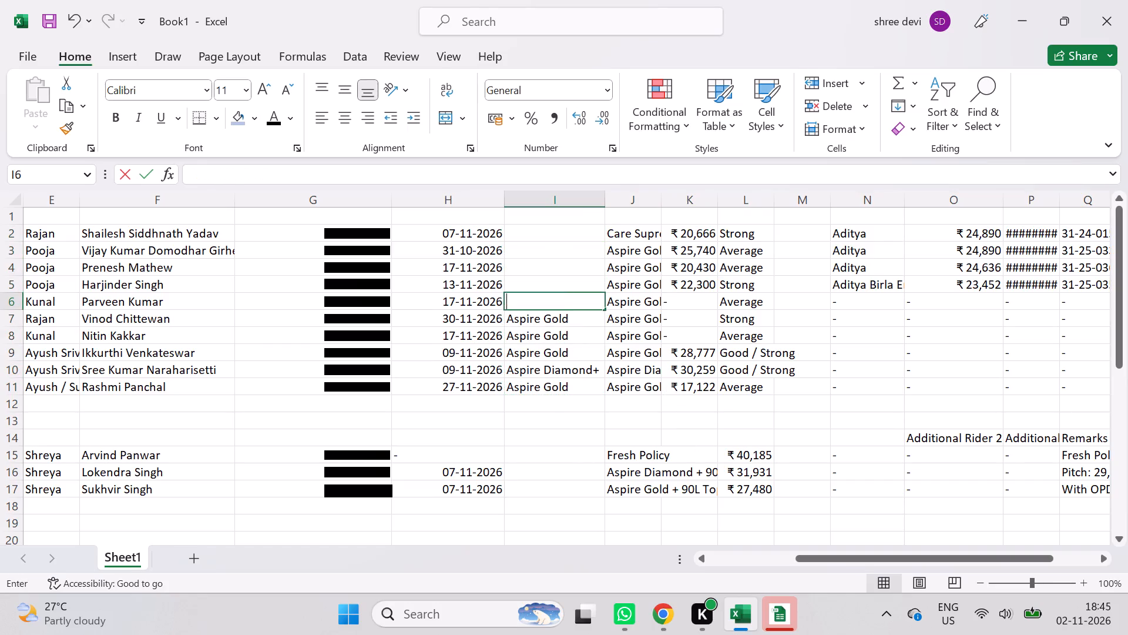
click(551, 320)
key(BackSpace)
key(BackSpace)
Clear the plan name from cell I8.
click(550, 330)
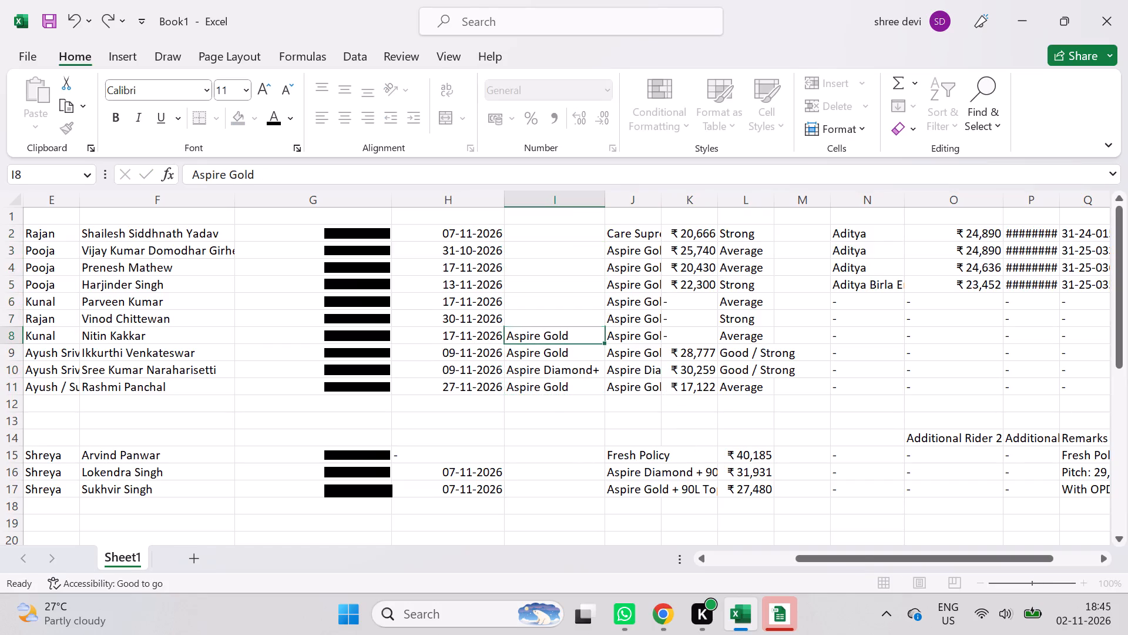
double_click(550, 332)
key(BackSpace)
key(BackSpace)
key(BackSpace)
click(555, 333)
key(BackSpace)
key(BackSpace)
key(BackSpace)
key(BackSpace)
key(BackSpace)
key(BackSpace)
key(BackSpace)
key(BackSpace)
key(BackSpace)
key(BackSpace)
key(BackSpace)
key(BackSpace)
key(BackSpace)
key(BackSpace)
key(BackSpace)
key(BackSpace)
key(BackSpace)
key(BackSpace)
key(BackSpace)
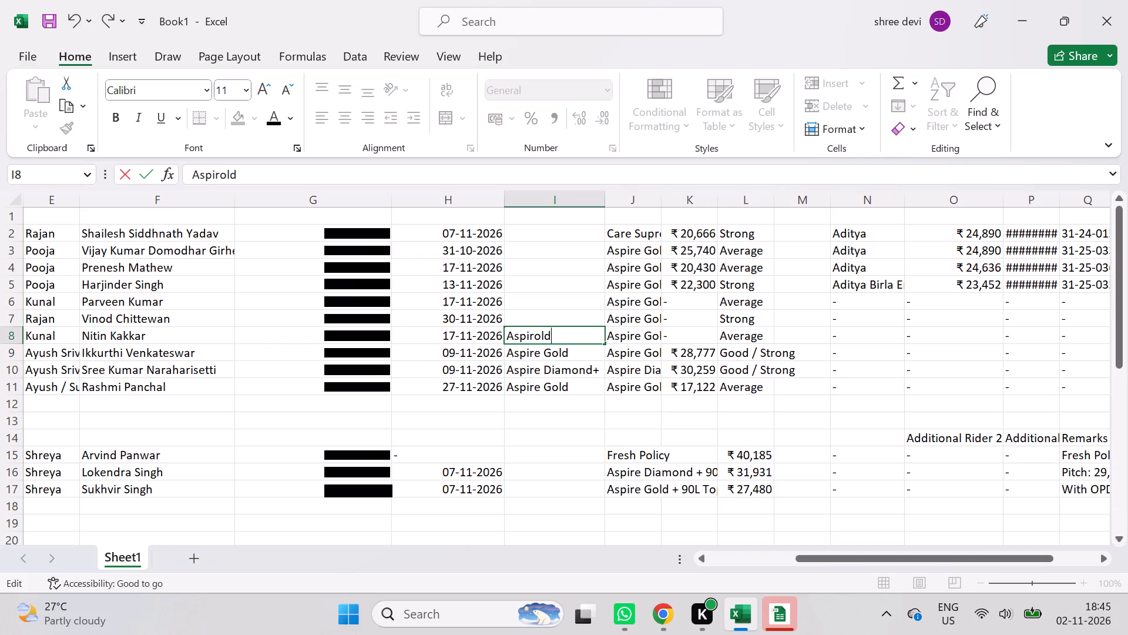
Clear the plan name from cell I9.
double_click(556, 351)
key(BackSpace)
key(BackSpace)
key(BackSpace)
key(BackSpace)
key(BackSpace)
key(BackSpace)
key(BackSpace)
key(BackSpace)
key(BackSpace)
key(BackSpace)
key(BackSpace)
key(BackSpace)
key(BackSpace)
key(BackSpace)
key(BackSpace)
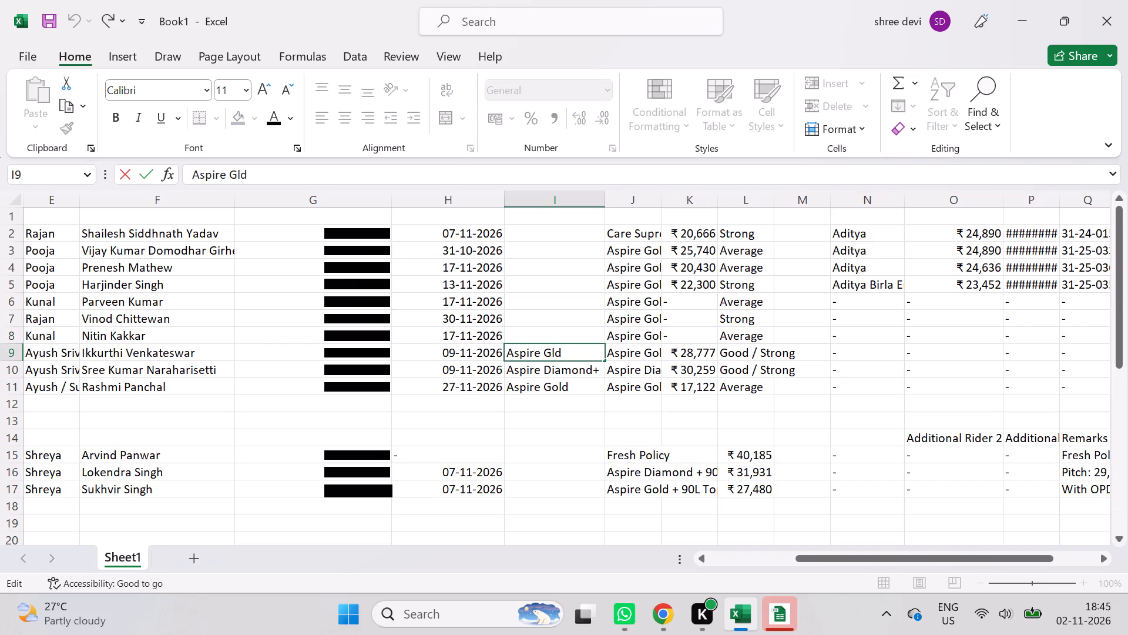
click(556, 351)
key(BackSpace)
key(BackSpace)
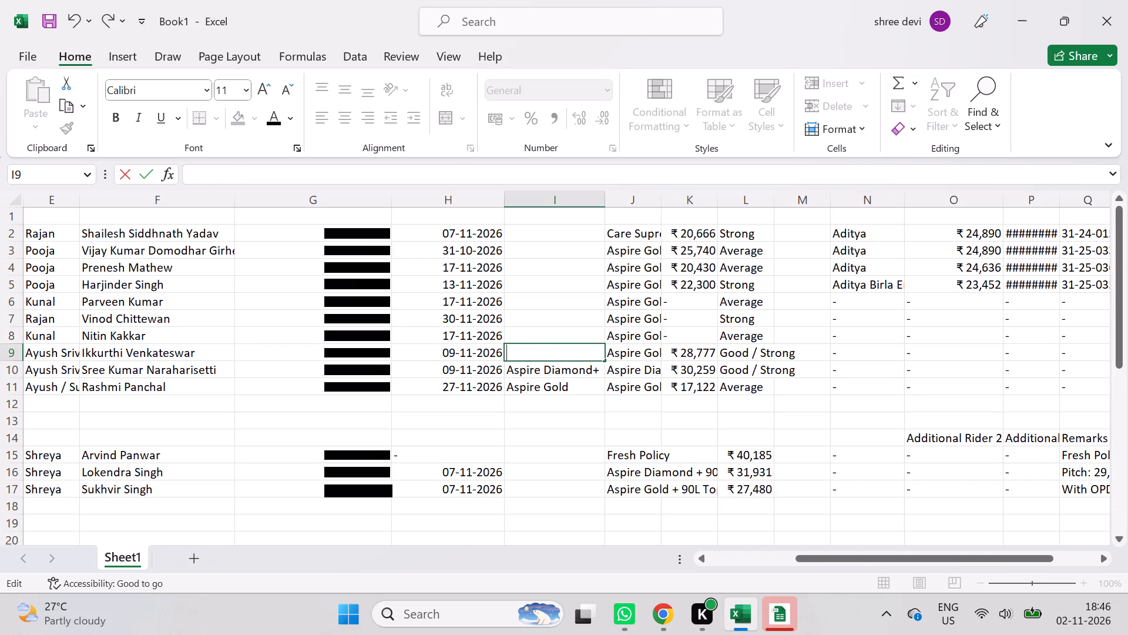
Clear the duplicated plan names from cells I10 and I11, leaving the copies in column J.
click(556, 365)
key(BackSpace)
key(BackSpace)
click(554, 386)
key(BackSpace)
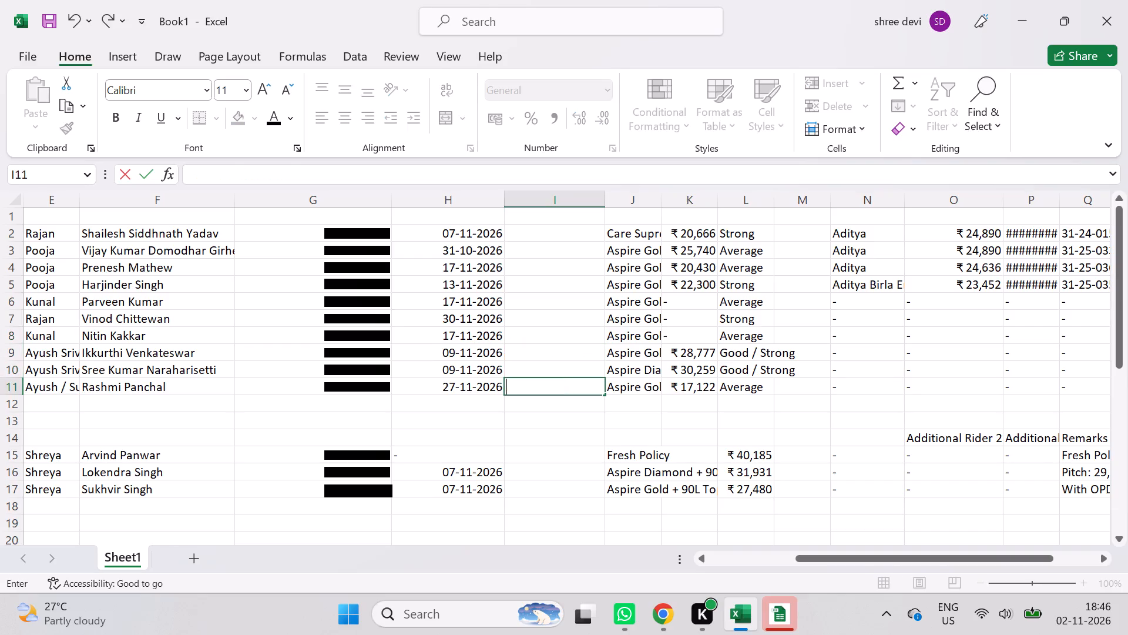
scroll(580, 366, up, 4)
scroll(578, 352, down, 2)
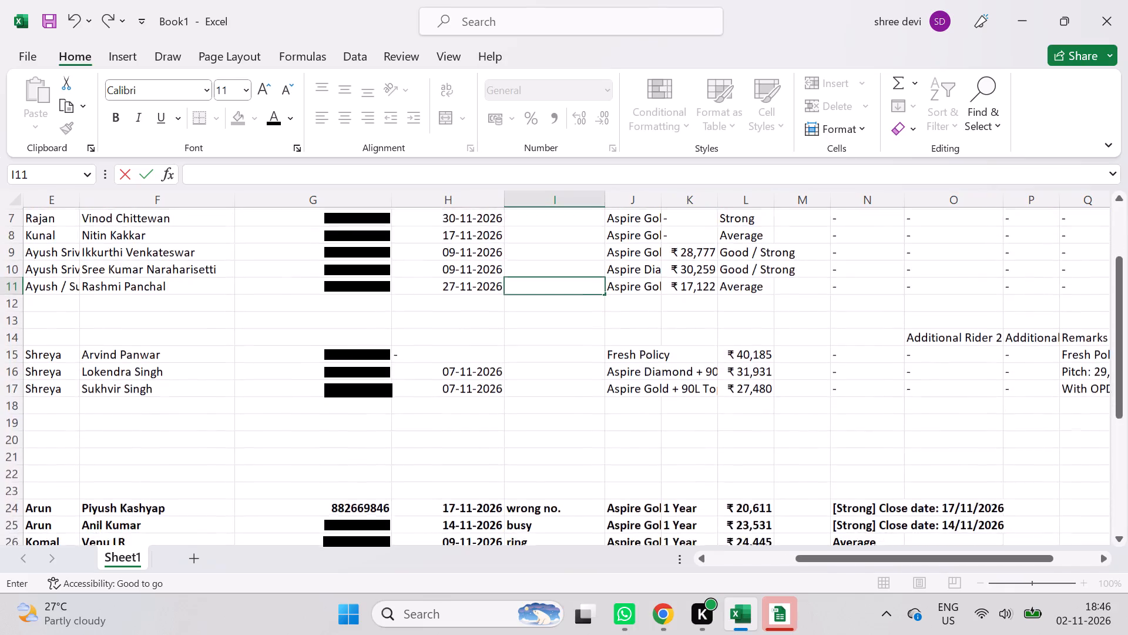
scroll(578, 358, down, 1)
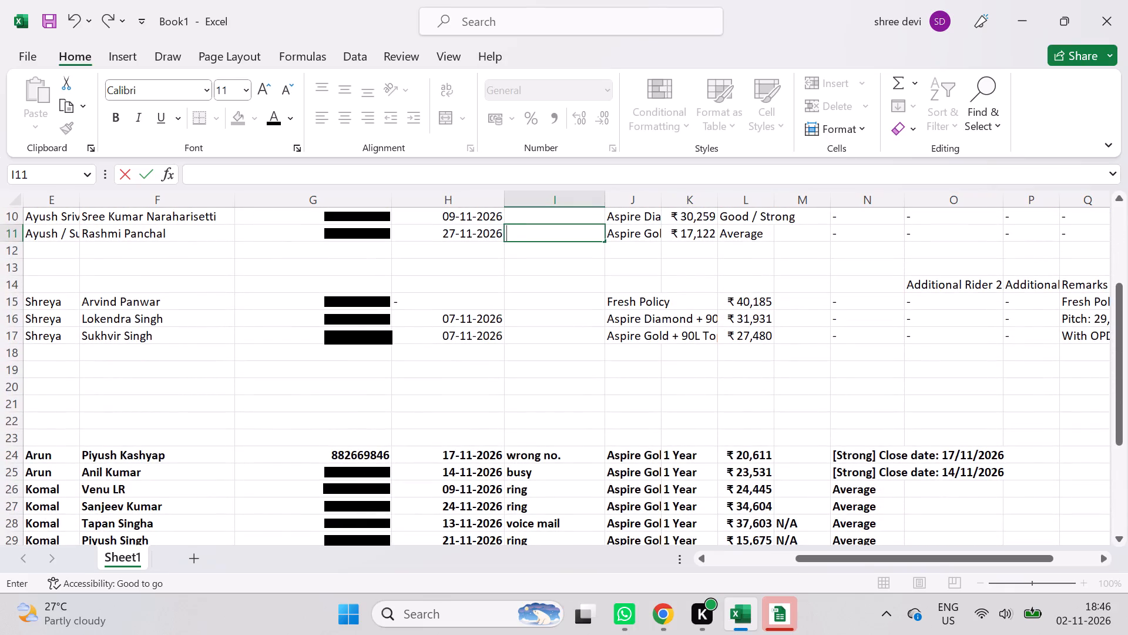
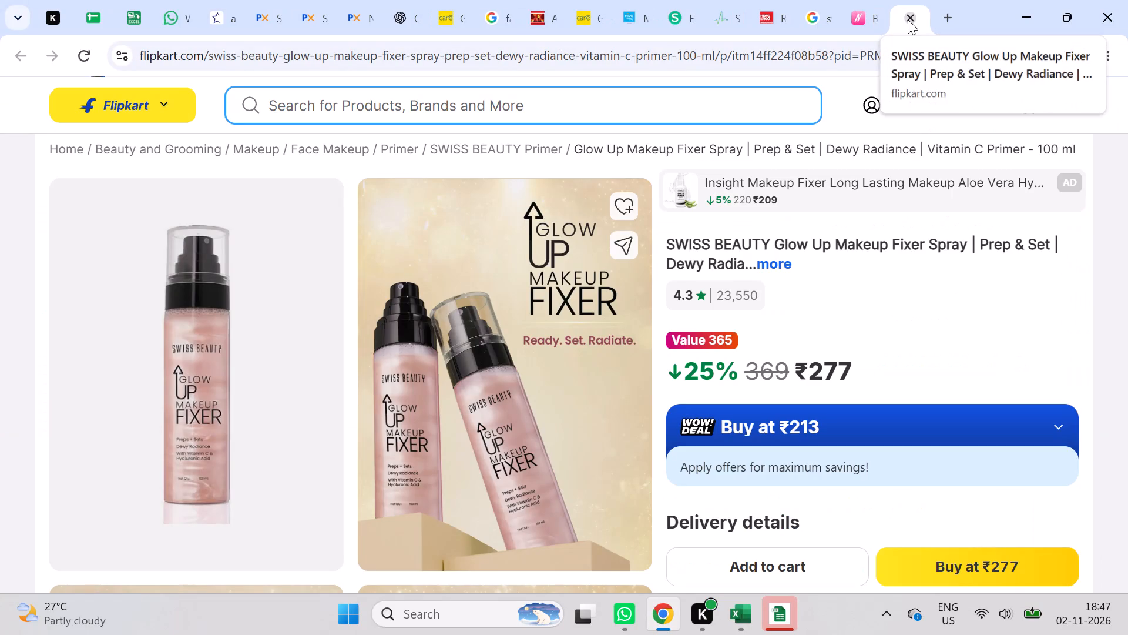
Close the Flipkart and Nykaa makeup fixer product tabs and the adjacent Google search tab.
click(908, 19)
click(905, 19)
click(913, 16)
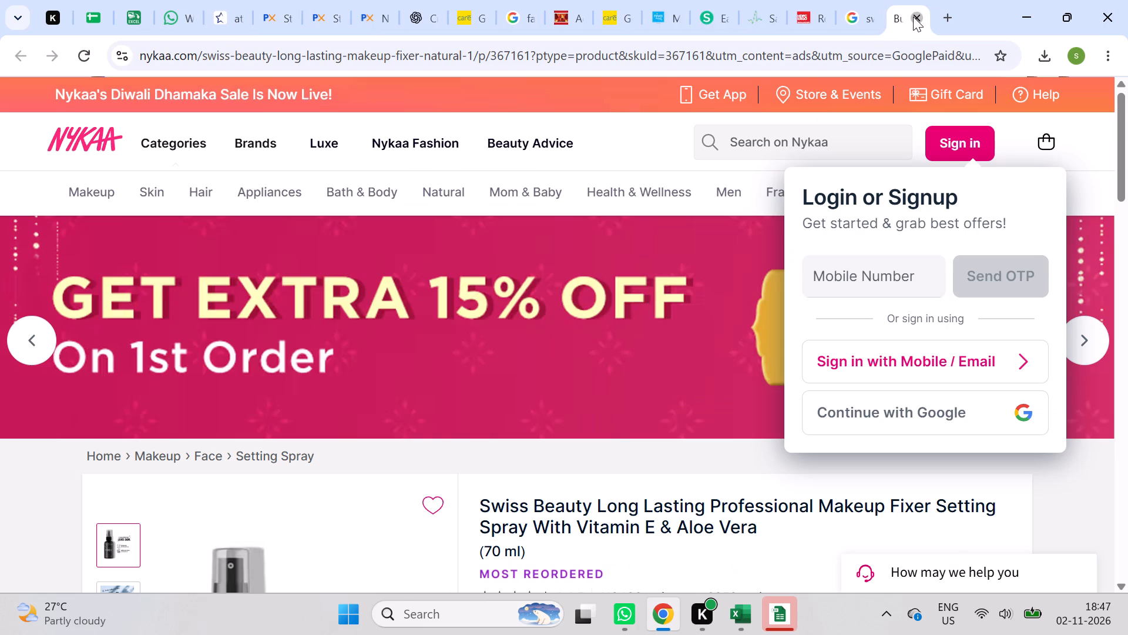
click(913, 16)
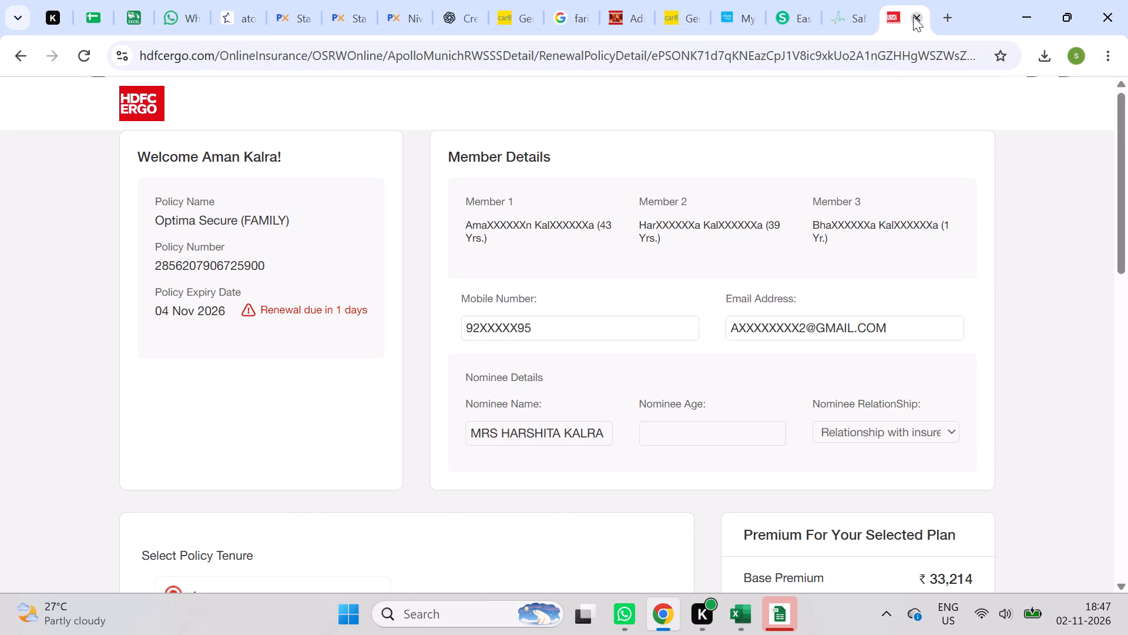
Close the Safeguard rider prospectus PDF tab and the Sejda PDF editor tab, keeping the HDFC ERGO renewal tab open.
click(850, 21)
click(863, 18)
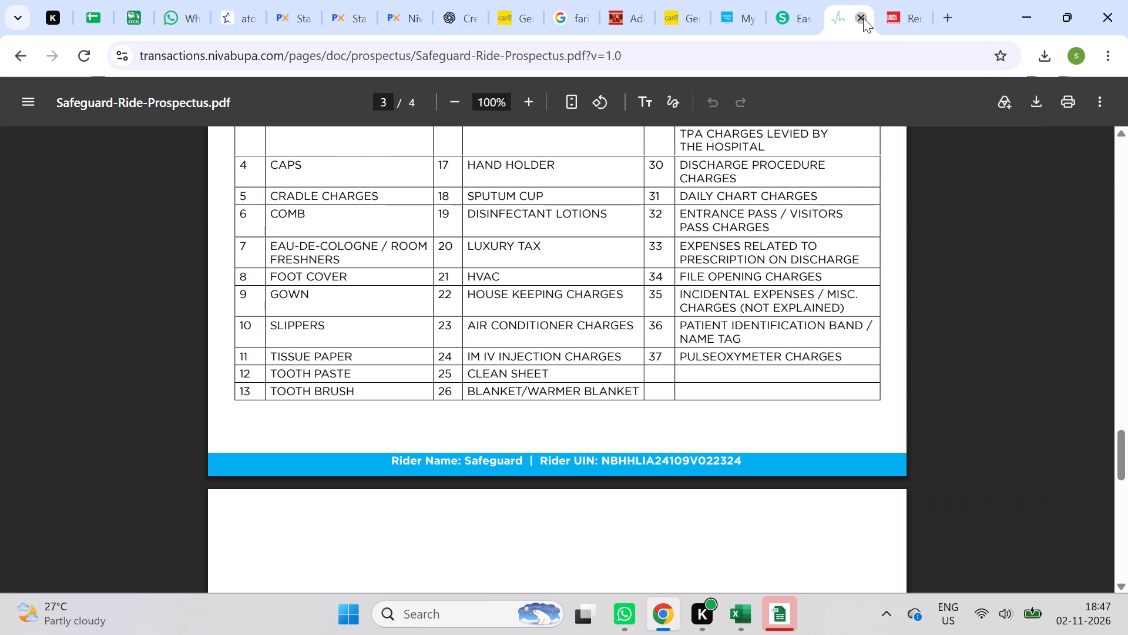
click(783, 26)
click(805, 23)
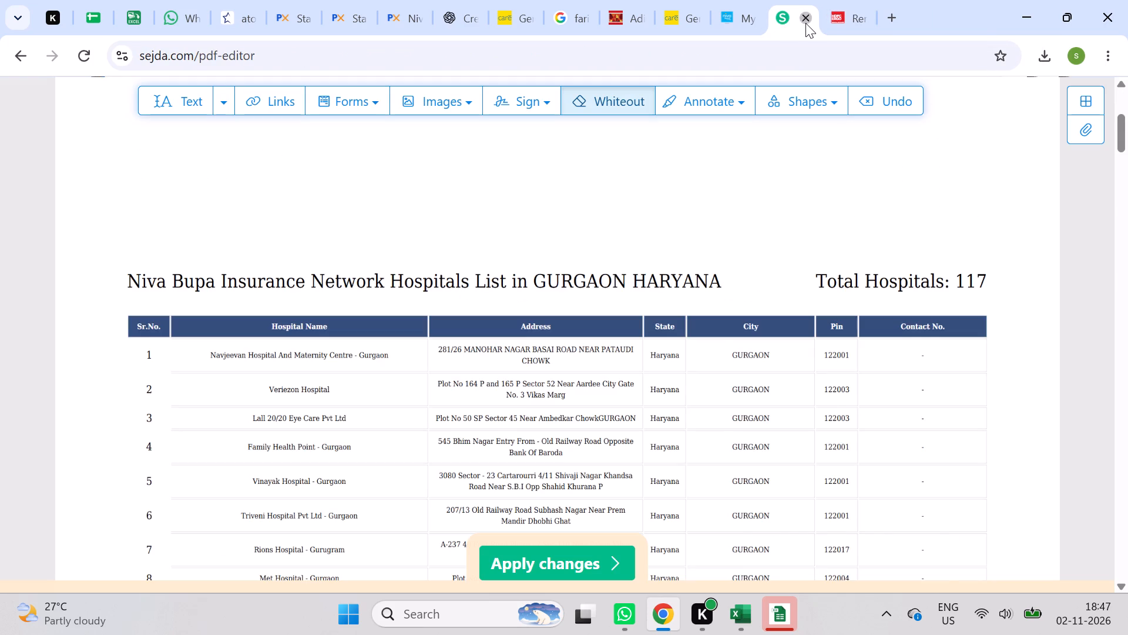
Switch to the PolicyX tab for Niva Bupa network hospitals in Delhi.
click(400, 15)
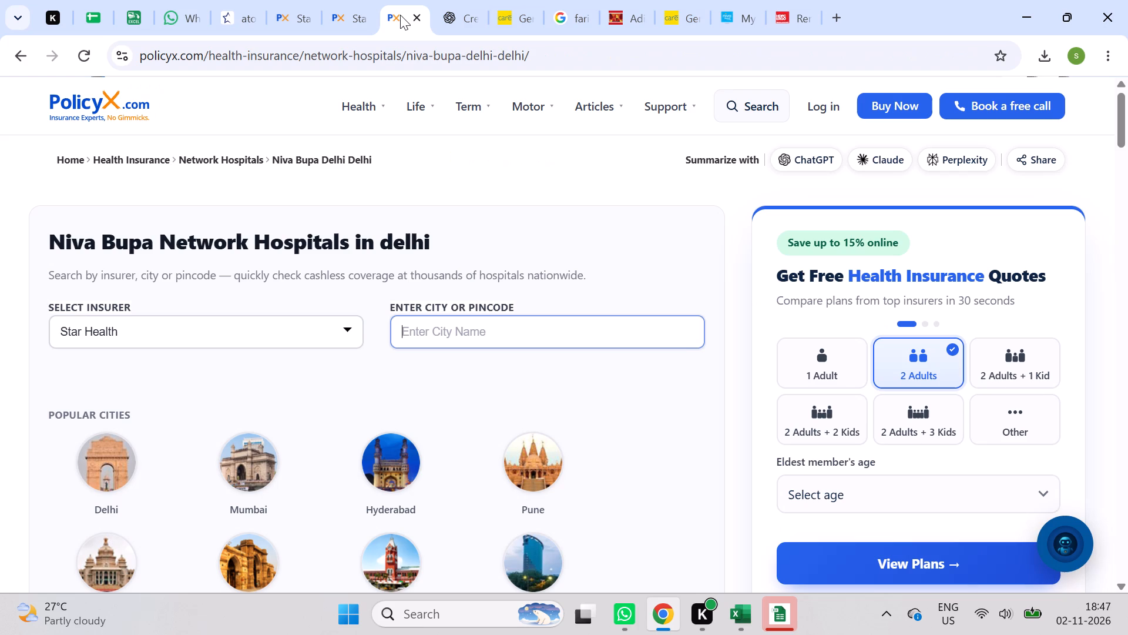
Close the Niva Bupa network hospitals tab, the old ChatGPT conversation tab and one of the two PolicyX Star Health tabs.
click(412, 16)
double_click(414, 16)
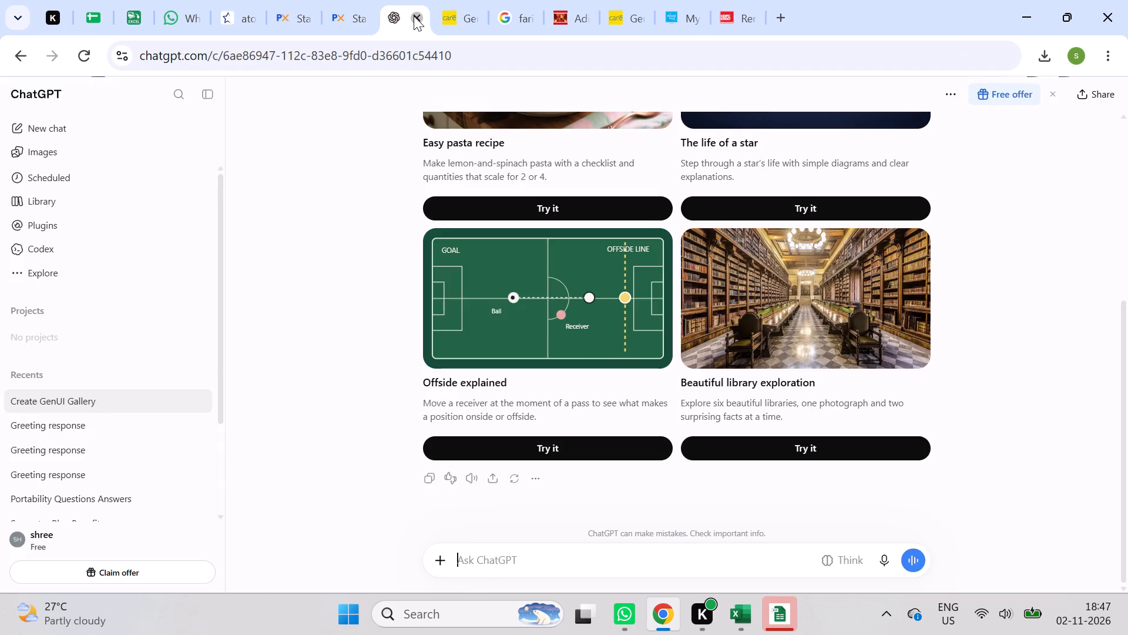
click(375, 16)
click(263, 15)
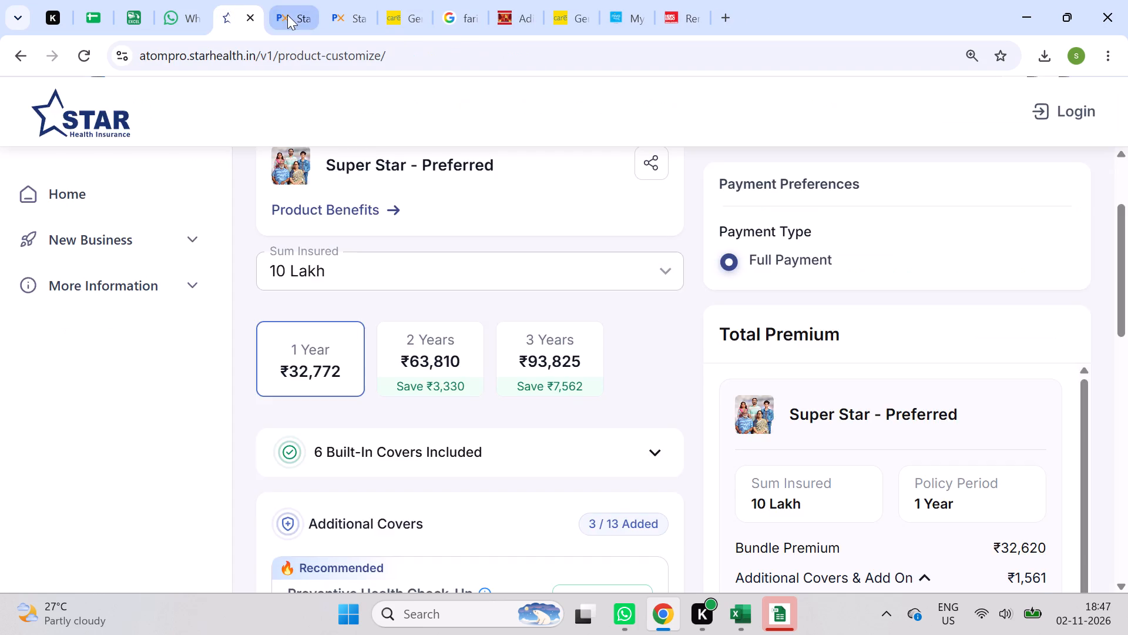
click(290, 15)
click(301, 16)
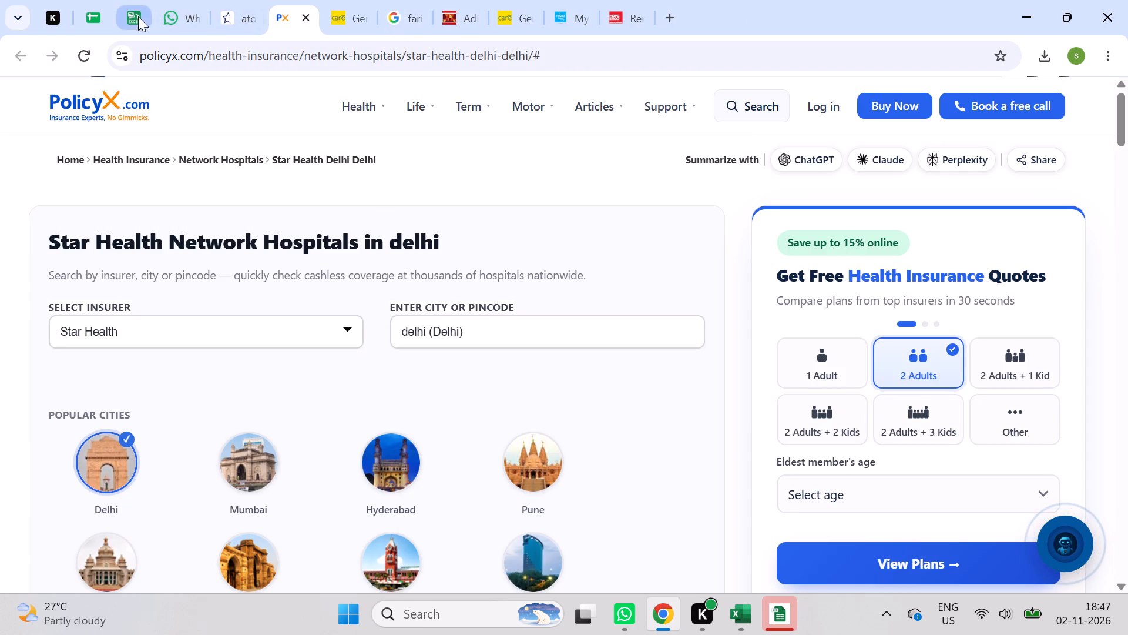
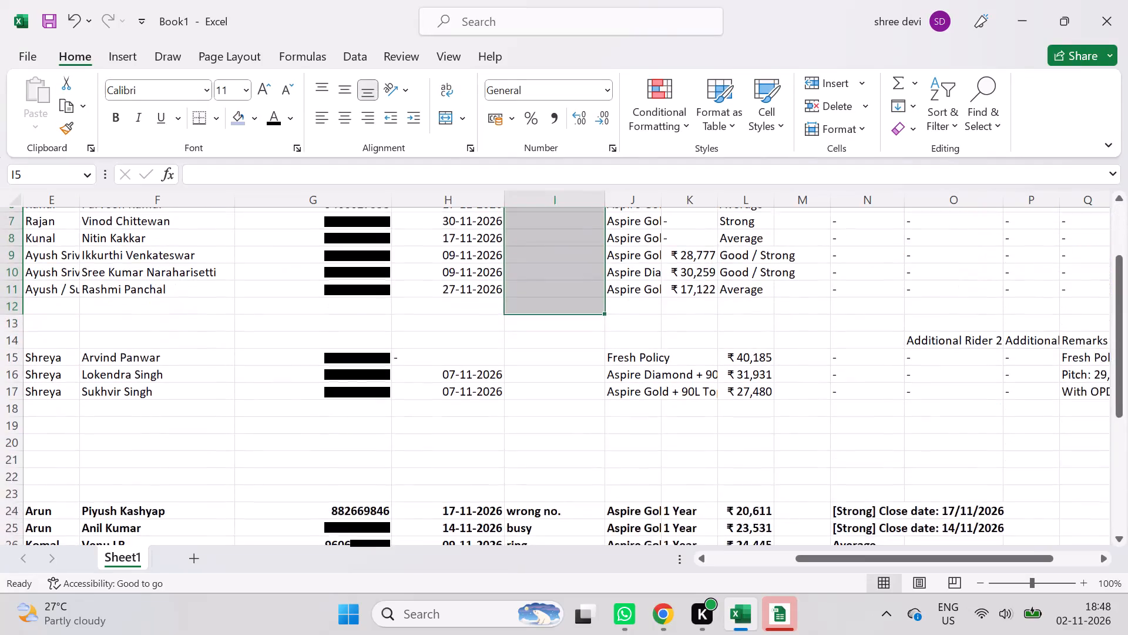
scroll(547, 420, down, 8)
click(533, 402)
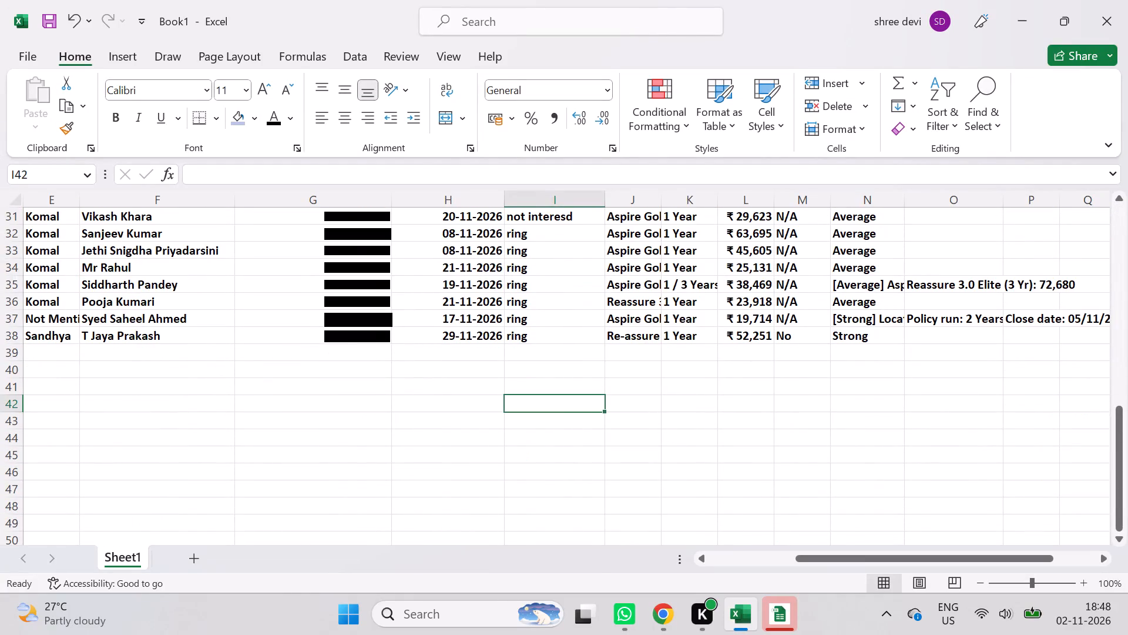
scroll(441, 380, up, 5)
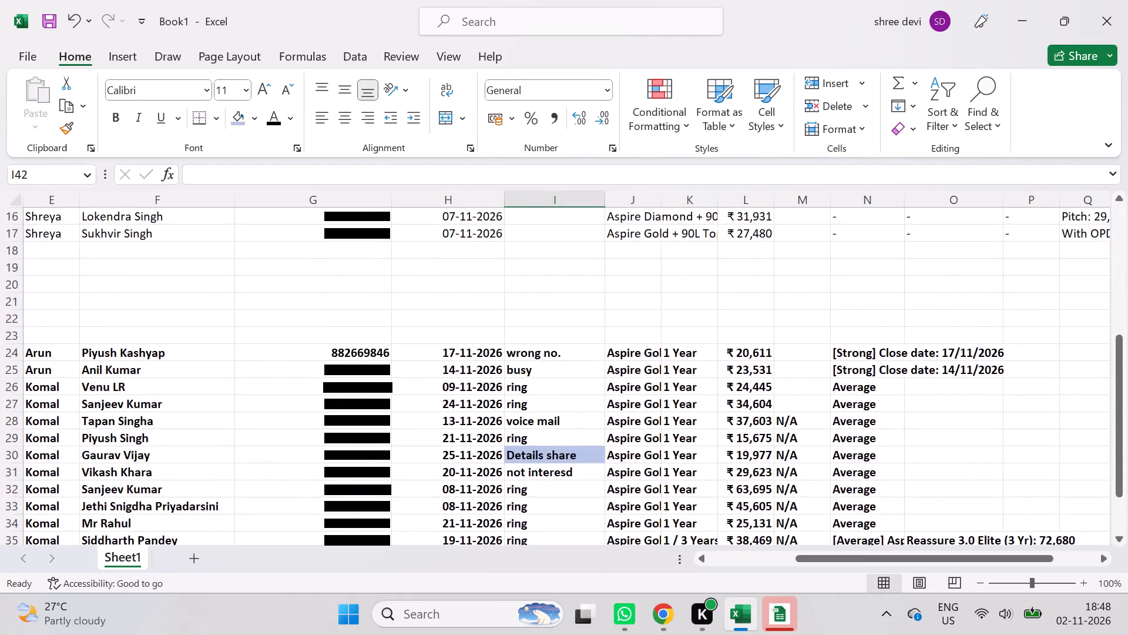
scroll(441, 380, up, 6)
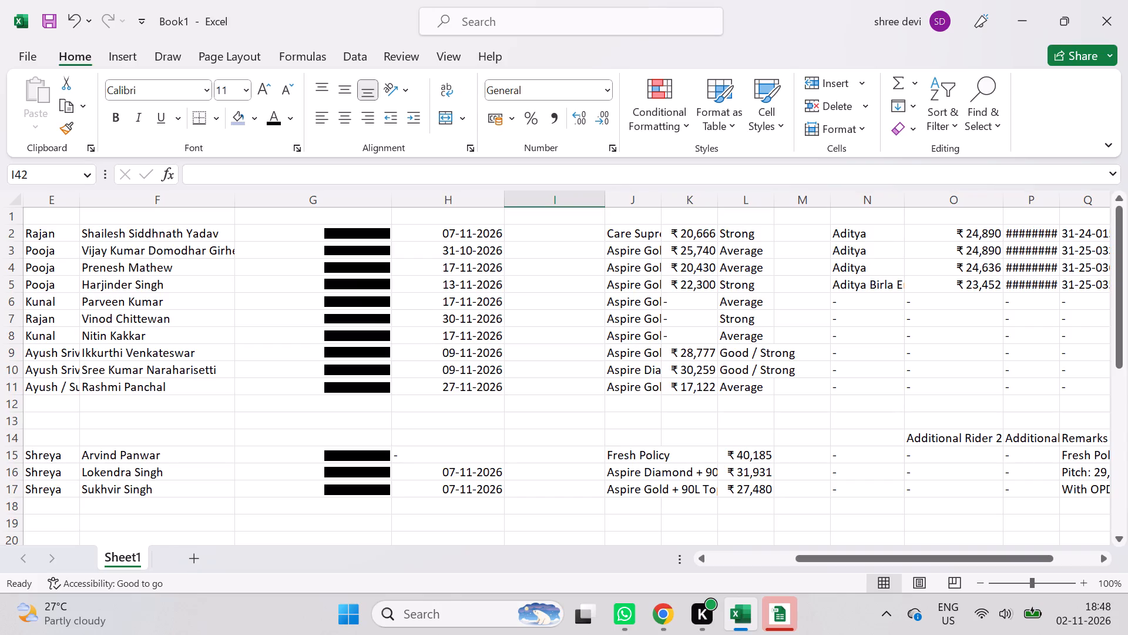
drag(79, 193, 135, 195)
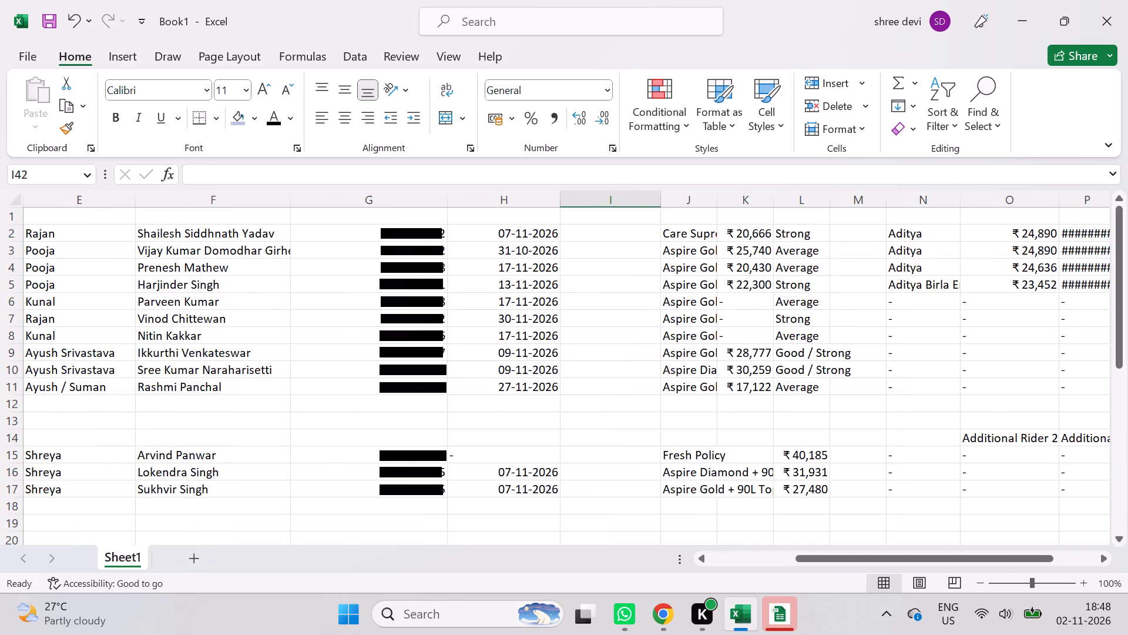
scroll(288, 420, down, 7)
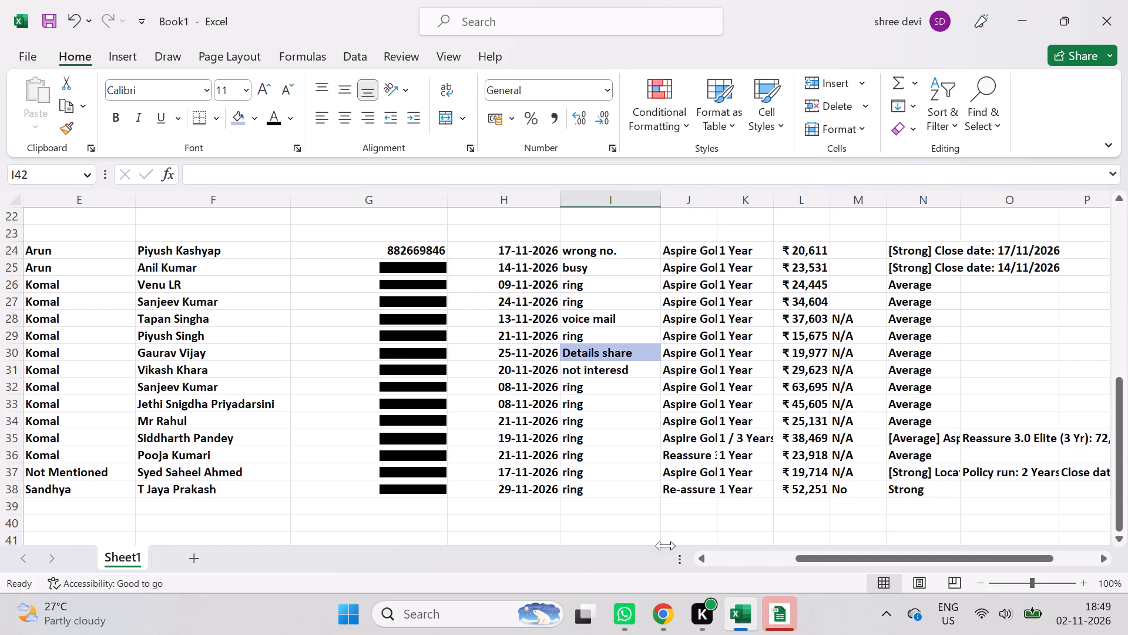
Switch to Spreadsheet Viewer, dismiss its review form and close the application window.
click(784, 626)
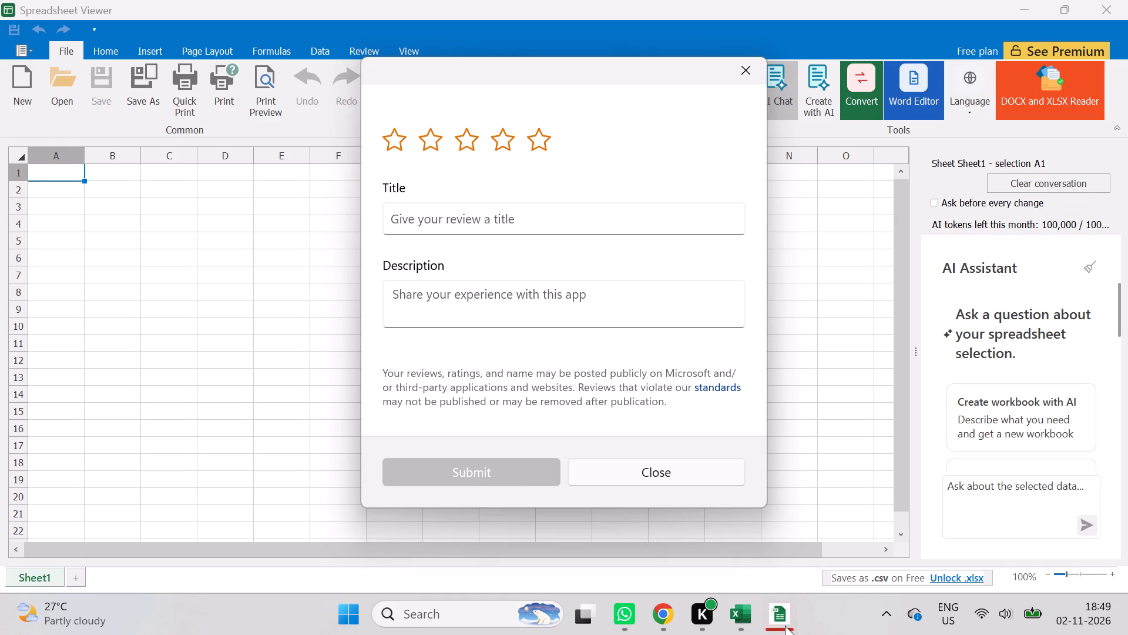
click(759, 61)
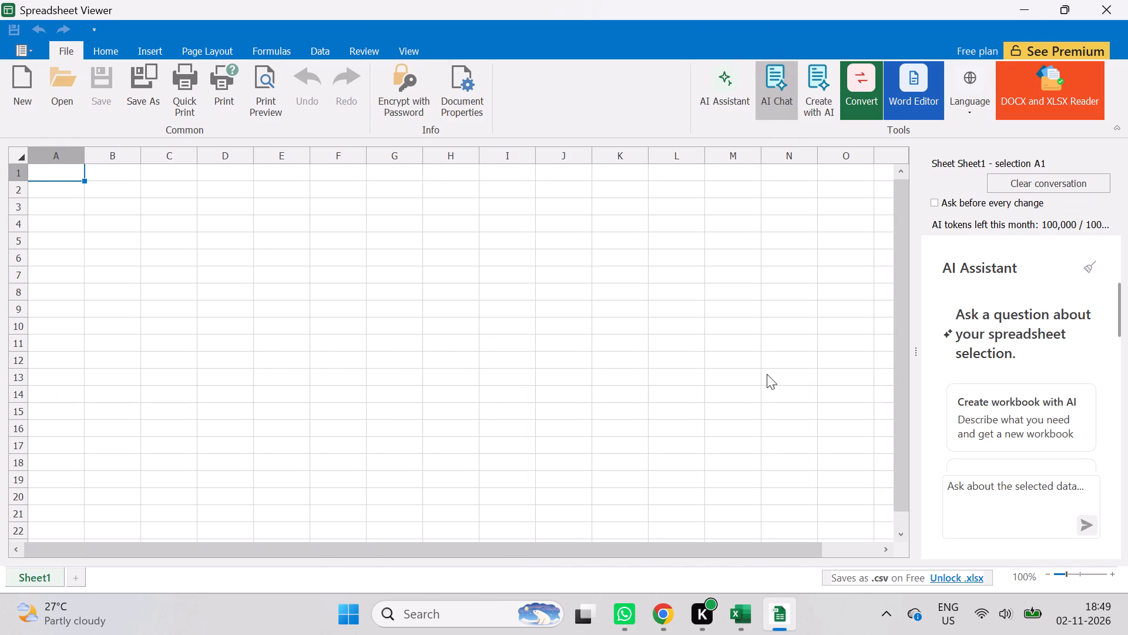
right_click(775, 605)
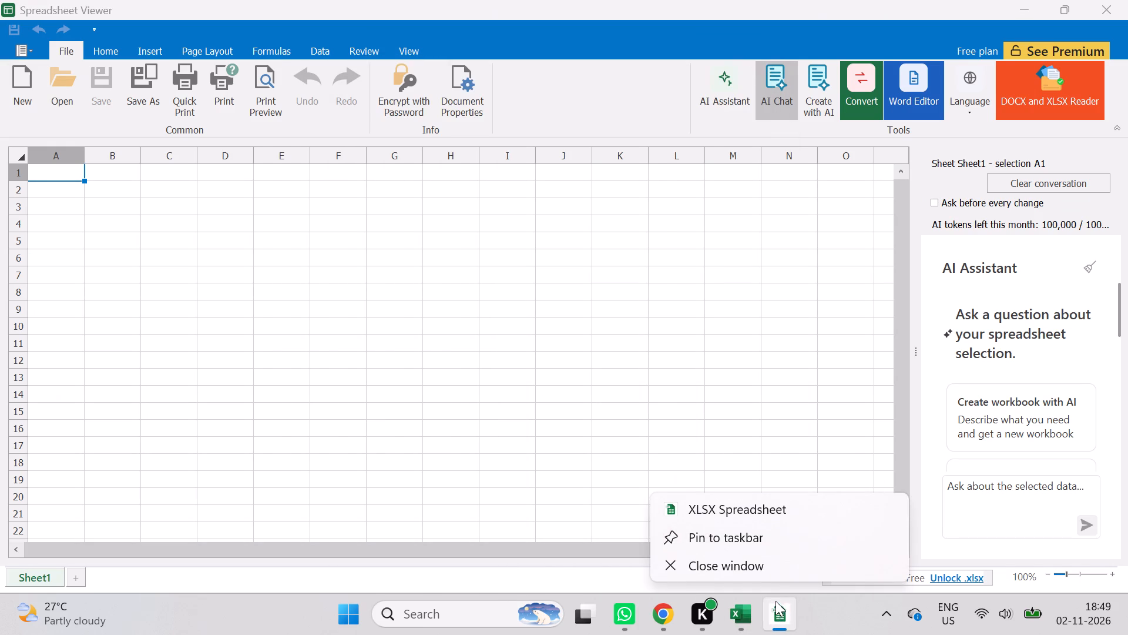
click(743, 559)
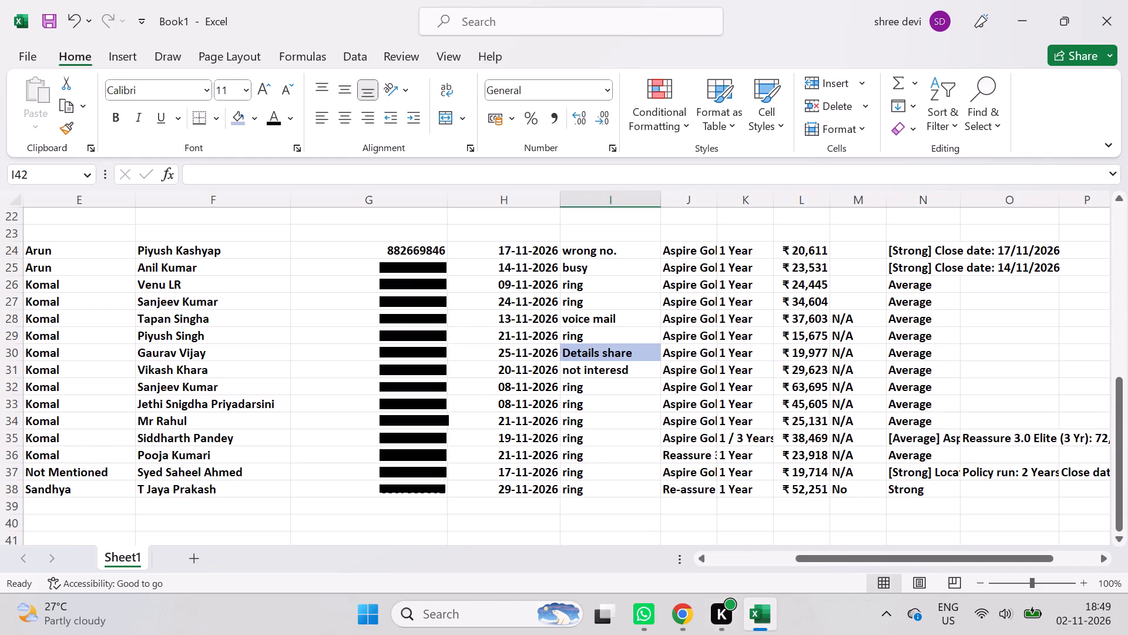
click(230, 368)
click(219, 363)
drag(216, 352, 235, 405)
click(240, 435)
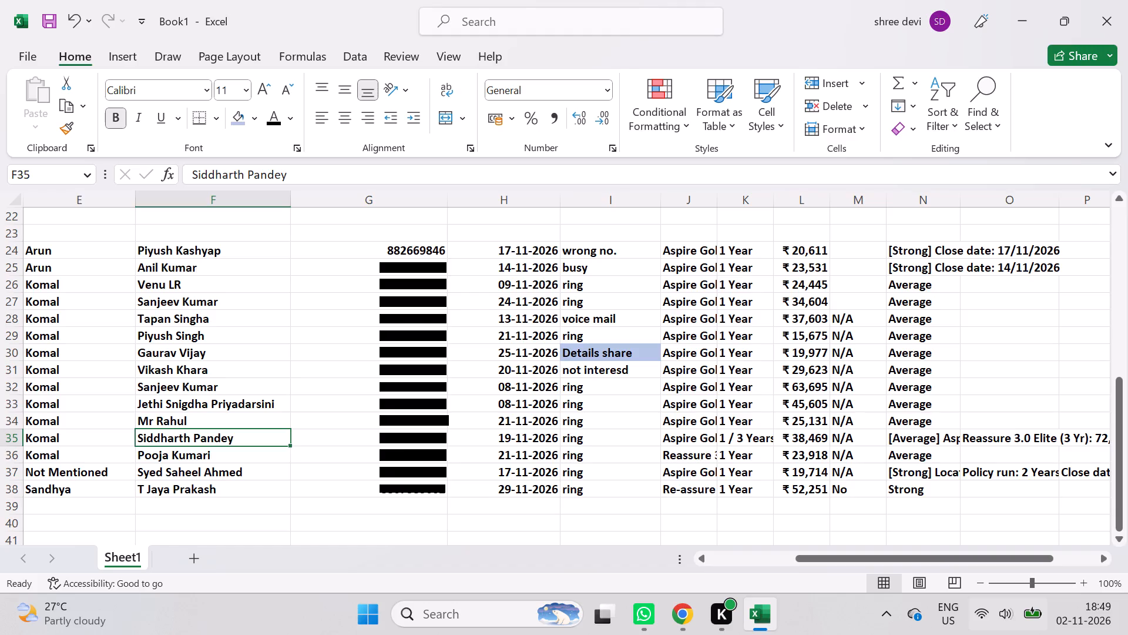
Review the customer records in Sheet1, checking the bottom entries and the row groups from row 2 down.
click(197, 490)
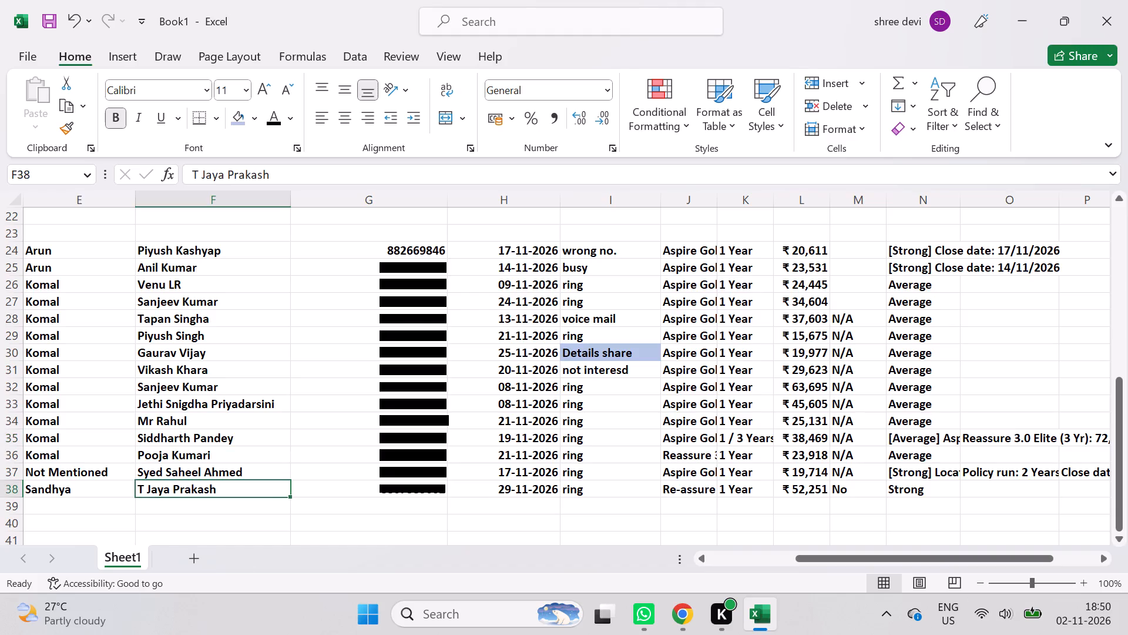
click(209, 476)
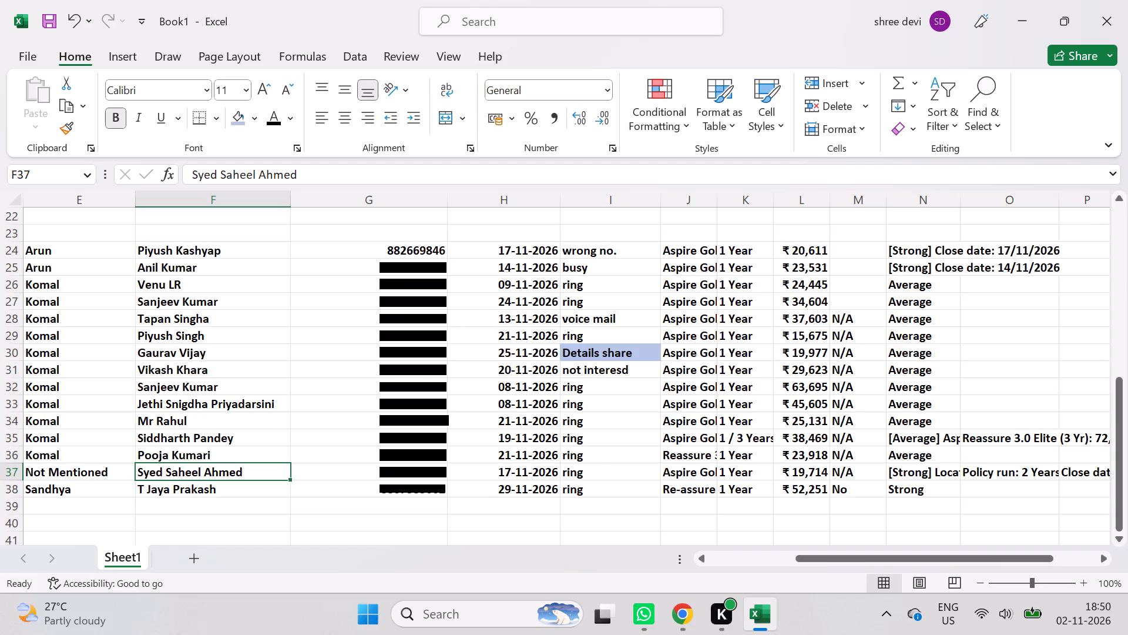
scroll(249, 398, up, 1)
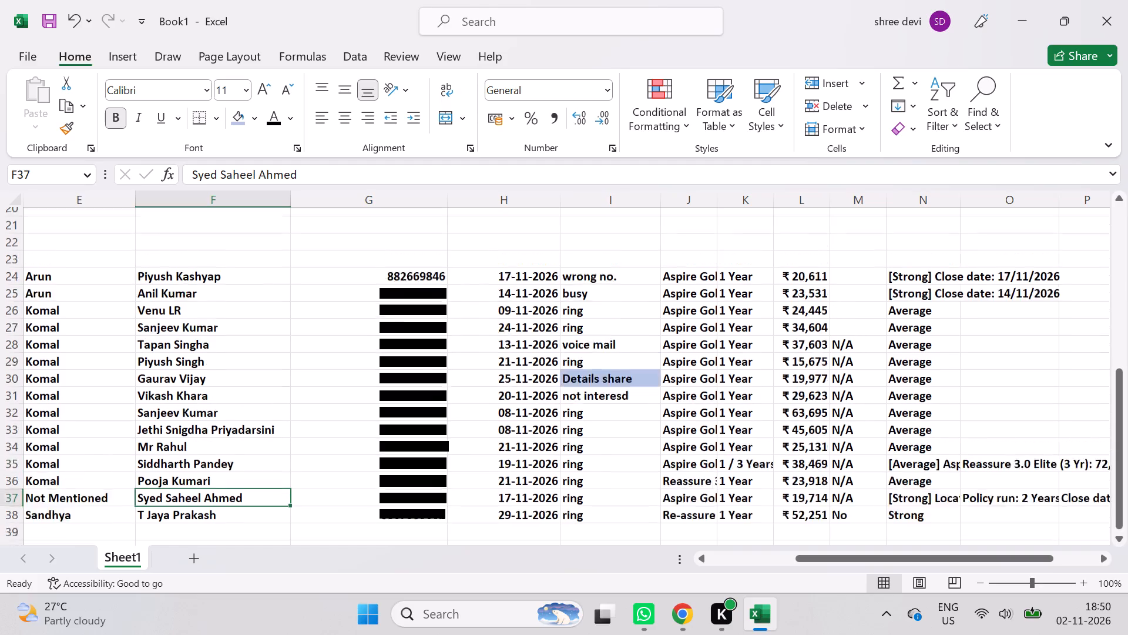
scroll(249, 398, up, 7)
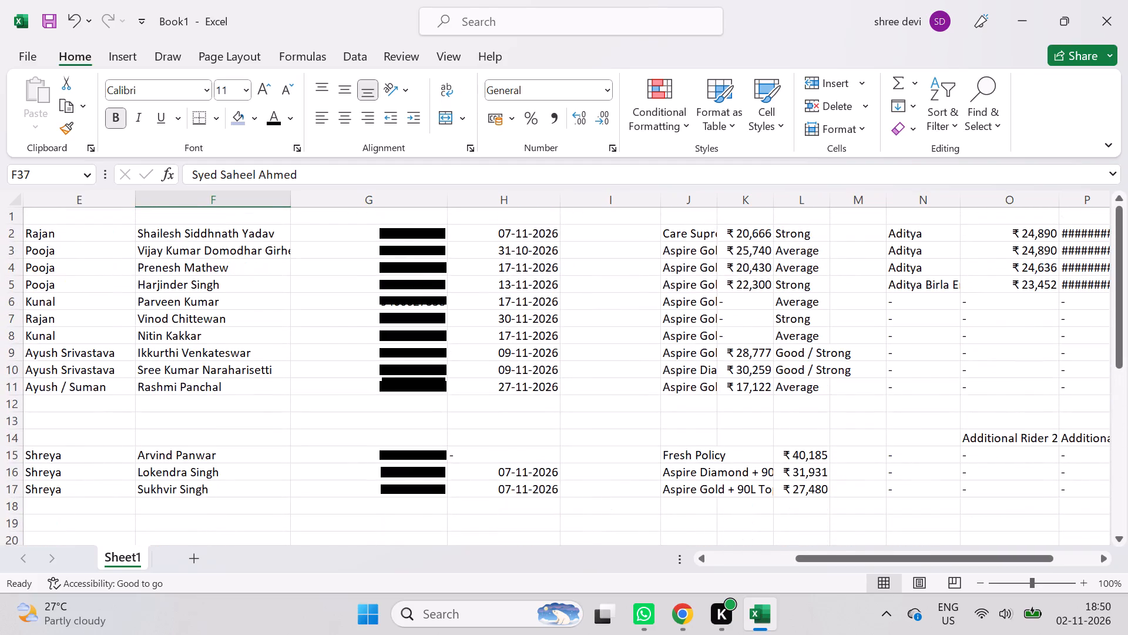
click(55, 235)
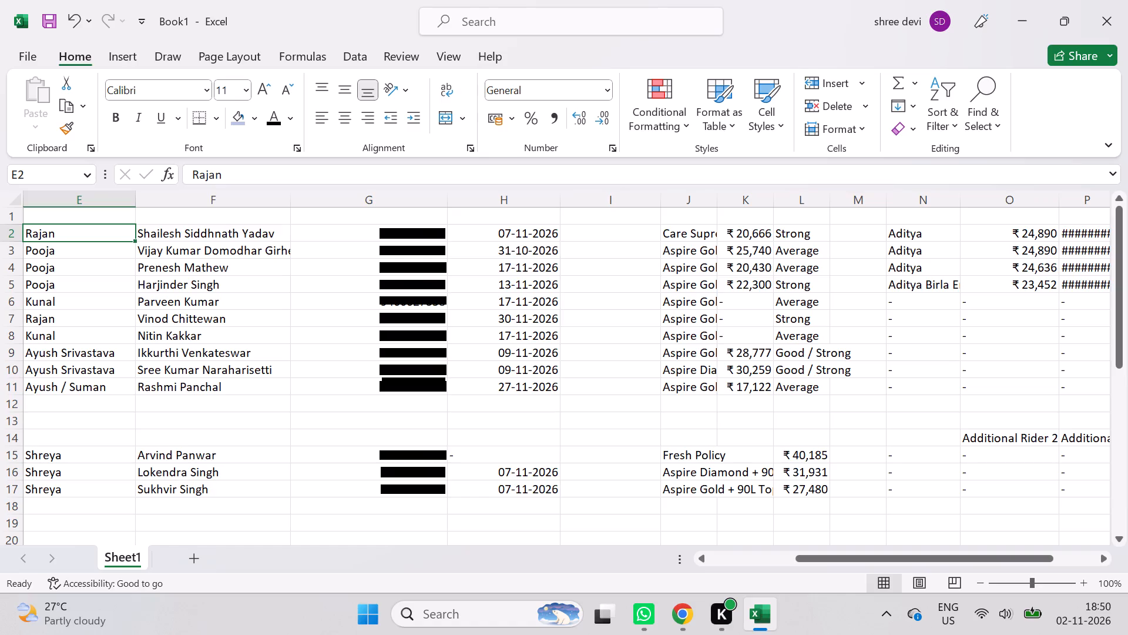
scroll(929, 467, down, 1)
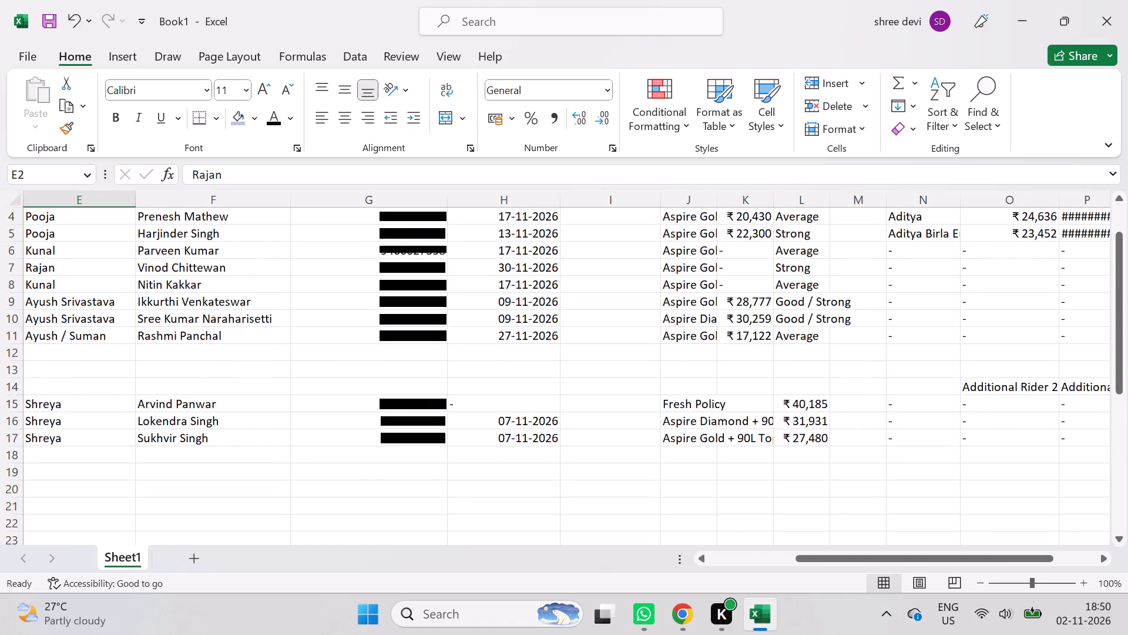
scroll(937, 458, down, 2)
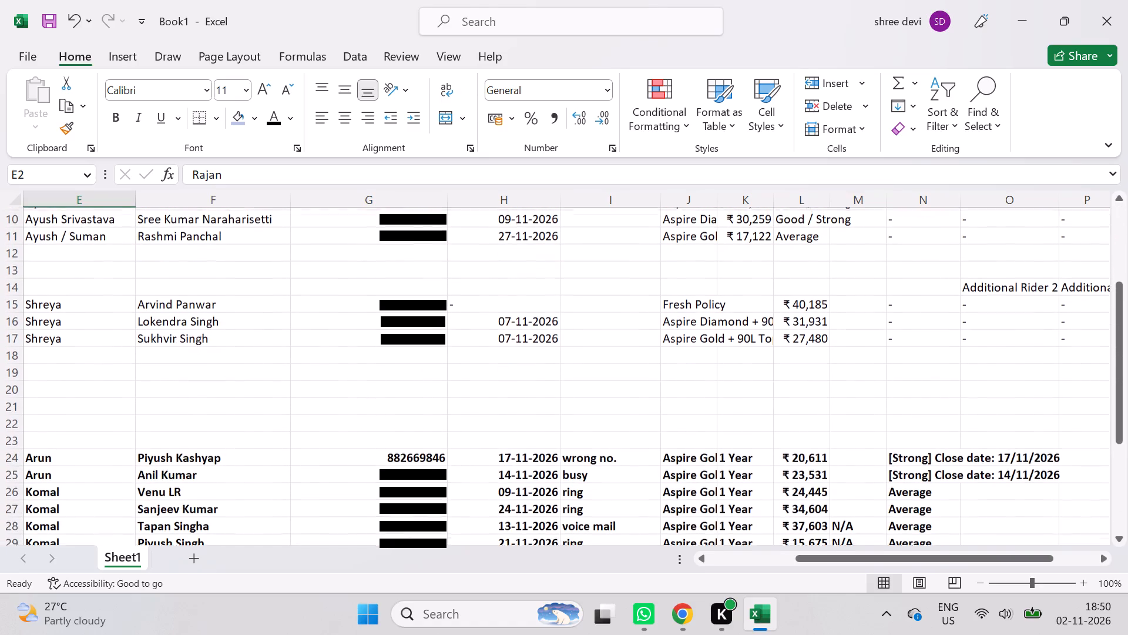
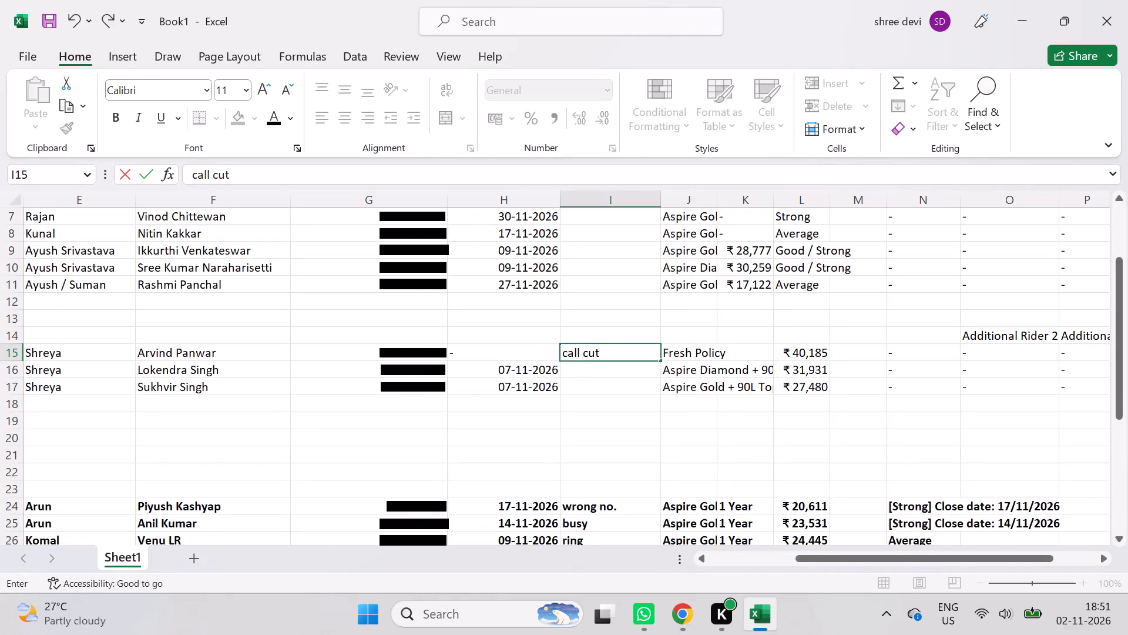
Commit the call status "call cut" in cell I15 by moving to the next record's status cell, I16.
click(625, 371)
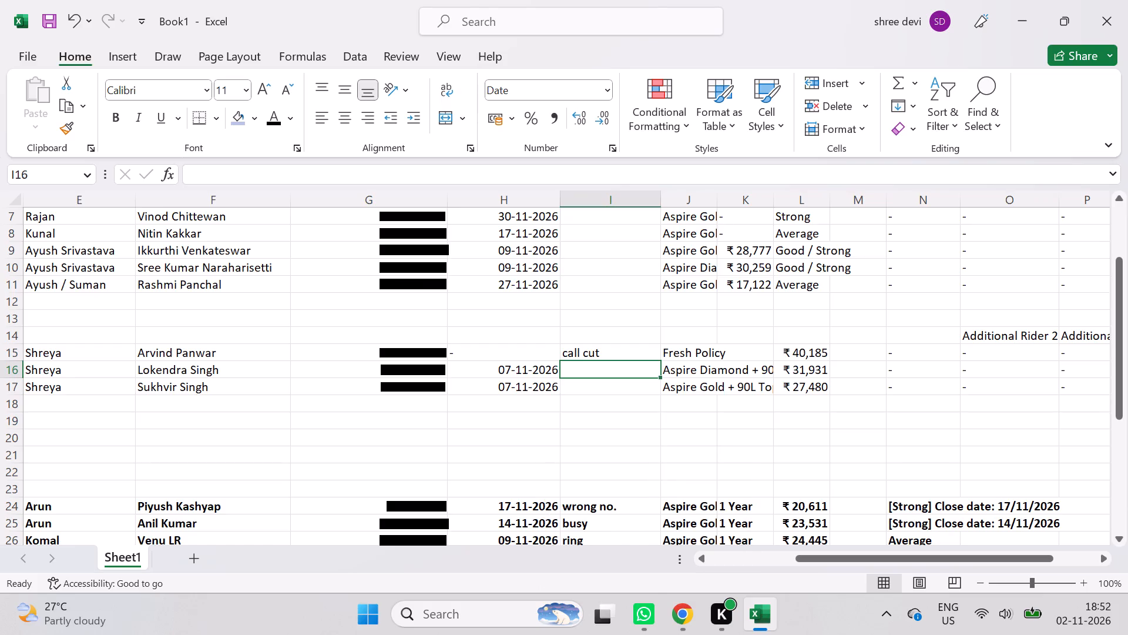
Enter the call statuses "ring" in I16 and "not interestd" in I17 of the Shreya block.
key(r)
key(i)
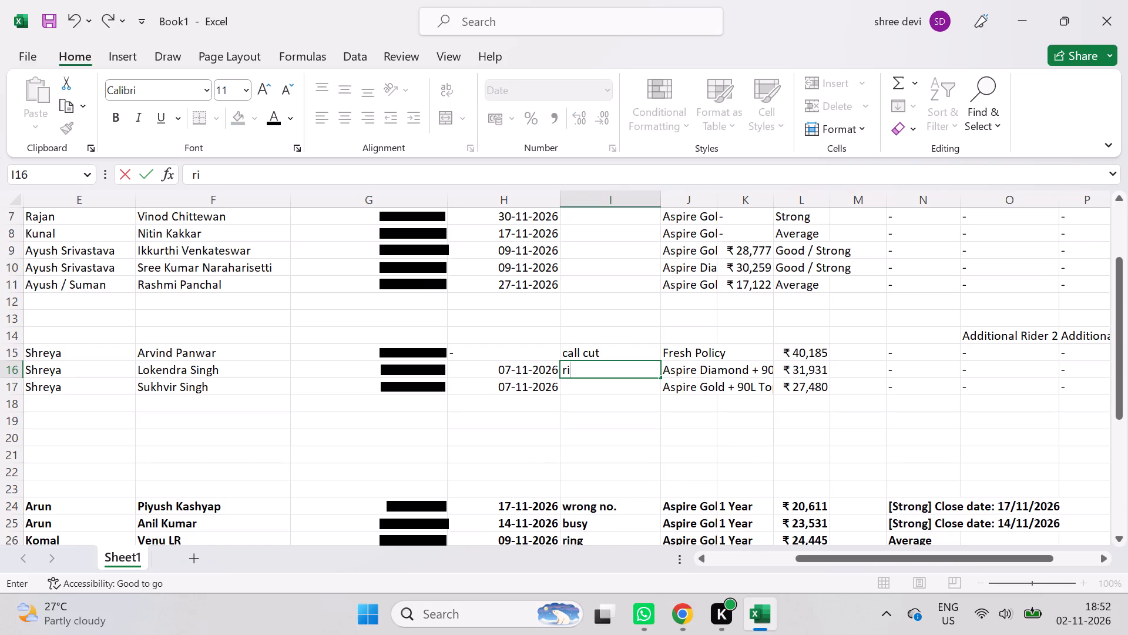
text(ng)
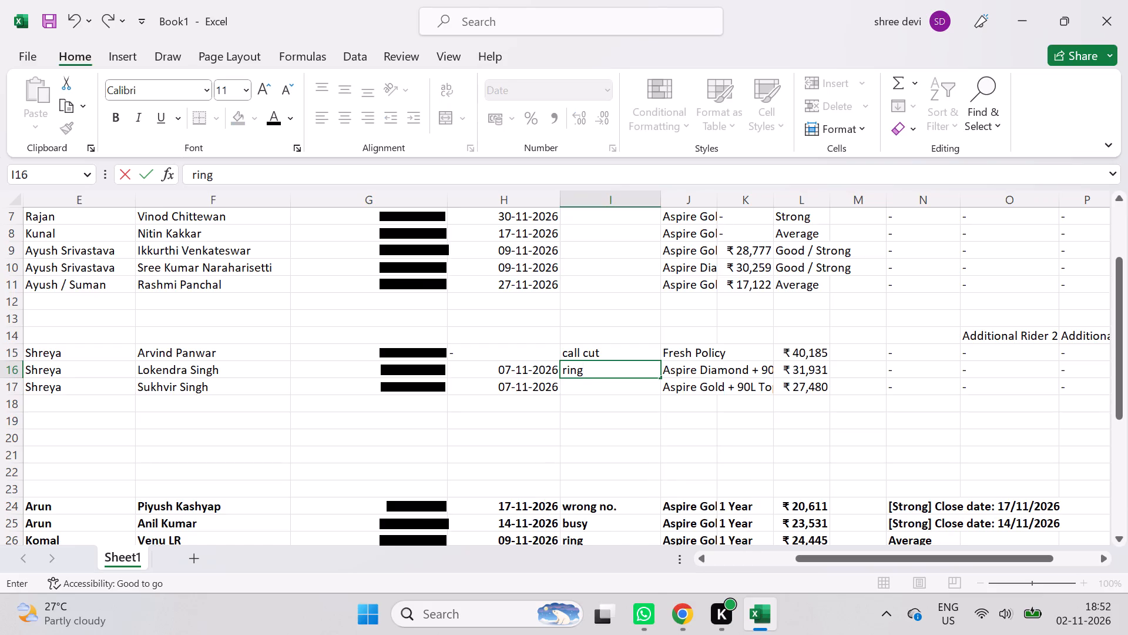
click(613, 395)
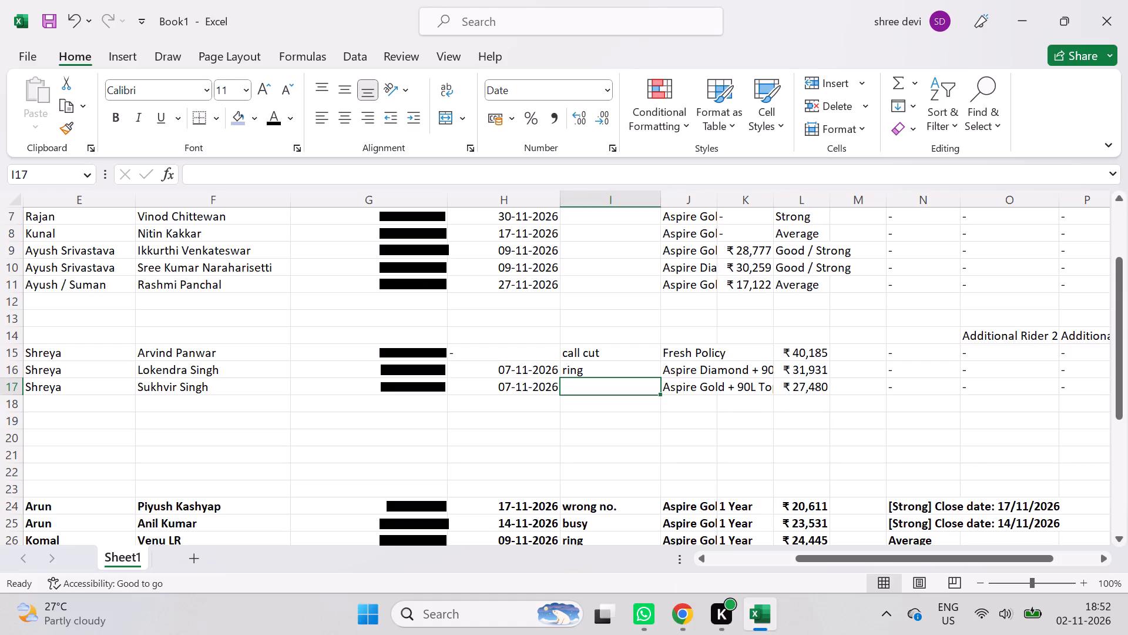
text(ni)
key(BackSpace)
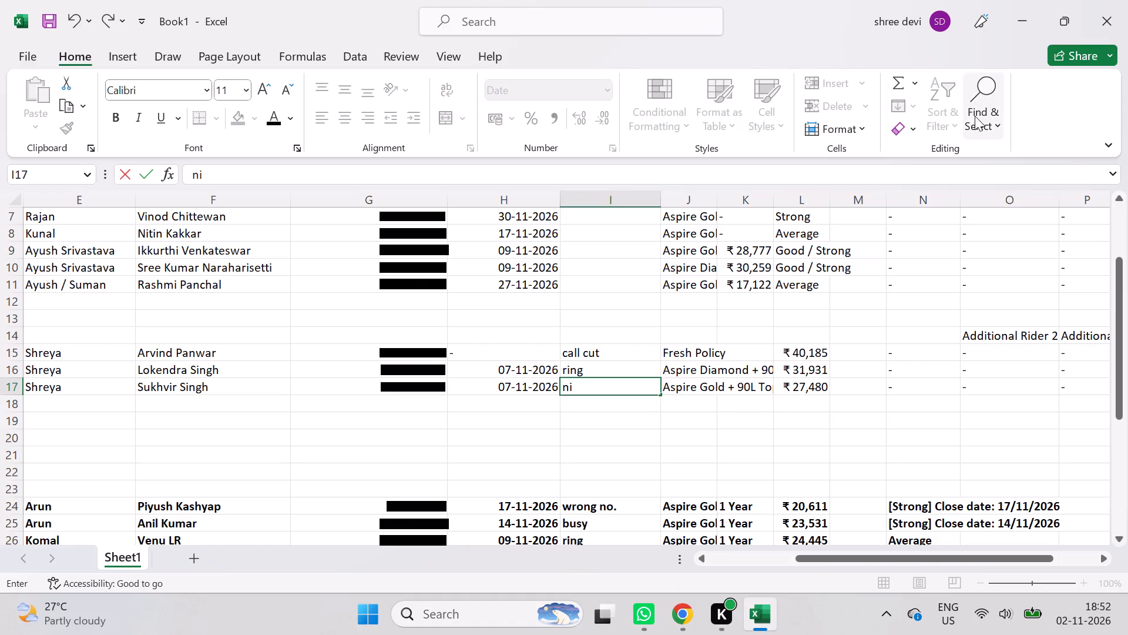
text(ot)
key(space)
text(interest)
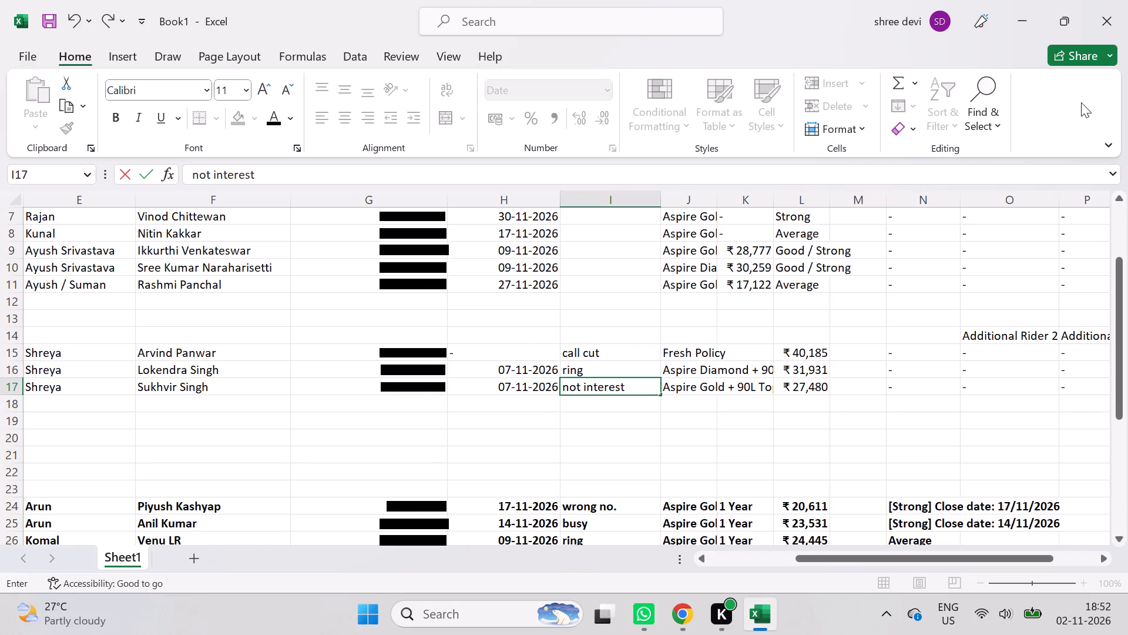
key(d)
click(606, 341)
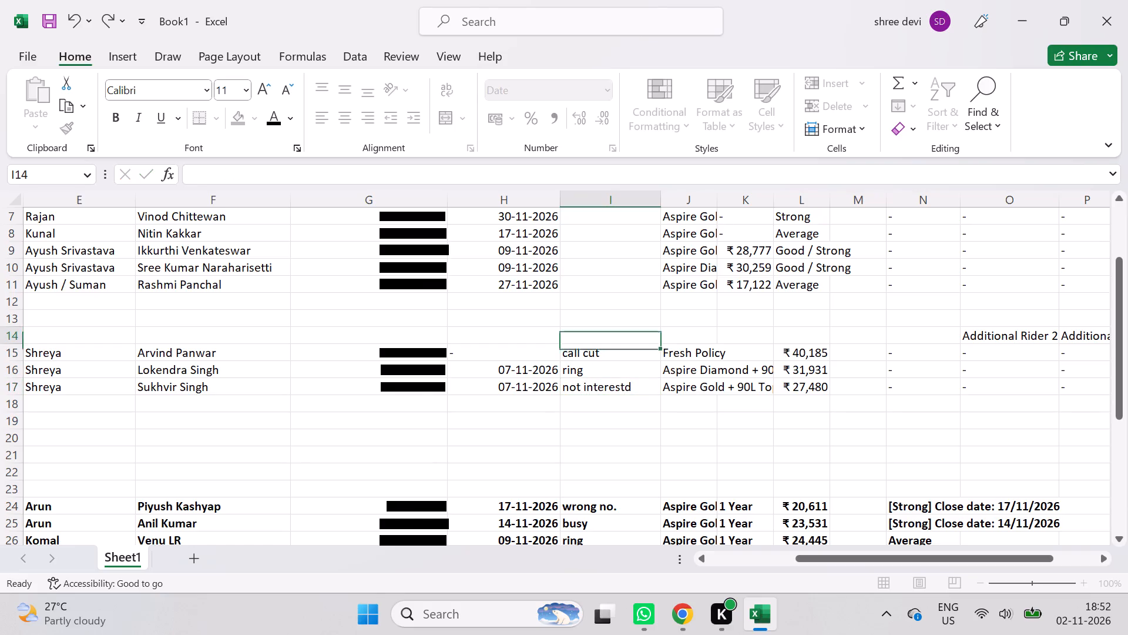
Copy the bold "not interesd" status from I31 into I17, replacing its entry.
scroll(627, 465, down, 2)
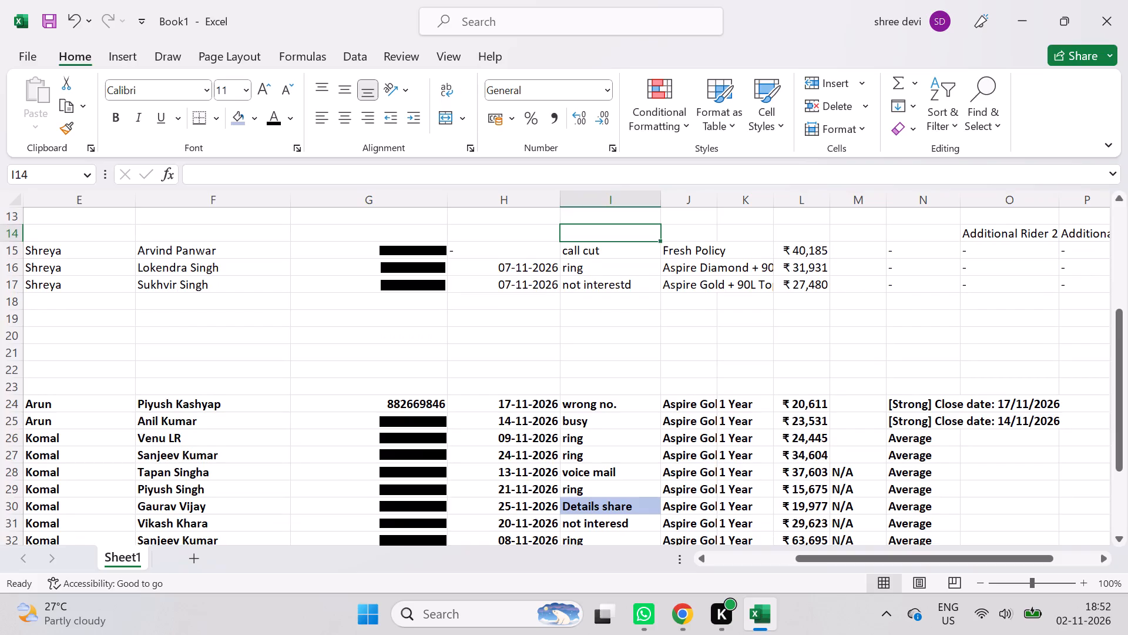
click(593, 529)
key(ctrl+c)
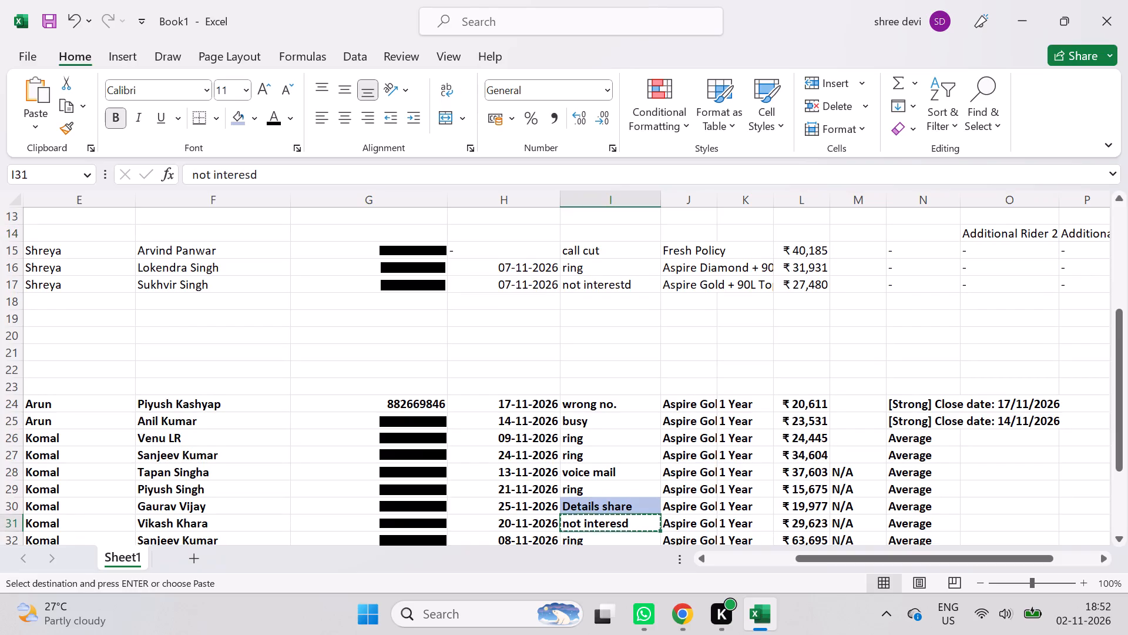
click(624, 282)
key(ctrl+v)
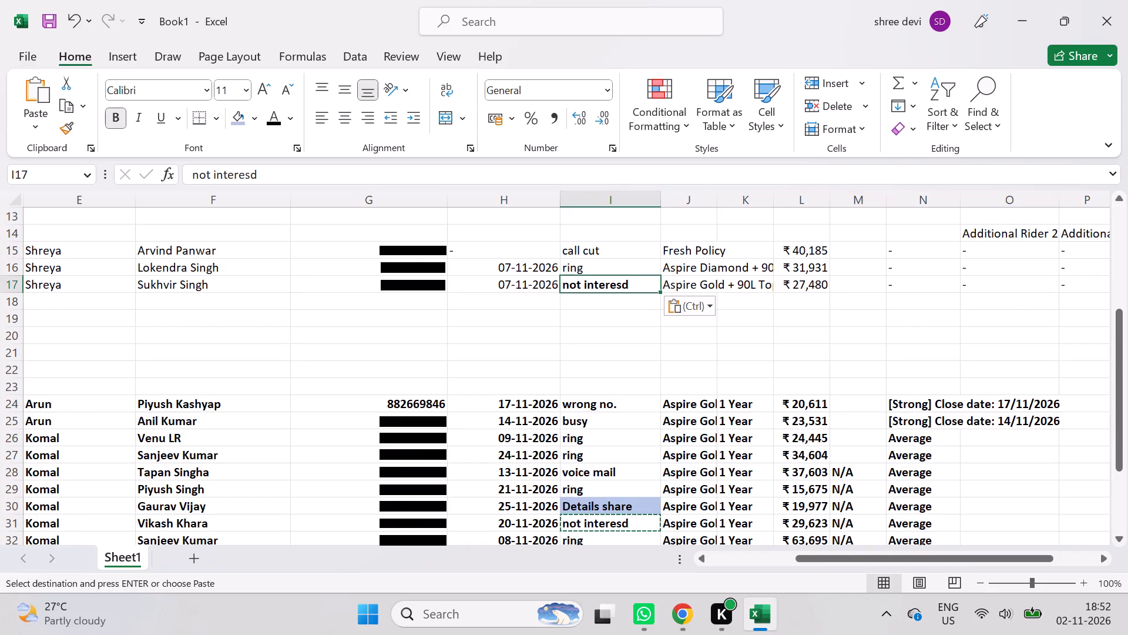
Copy the bold "ring" status from I27 into I16, replacing its entry.
click(568, 270)
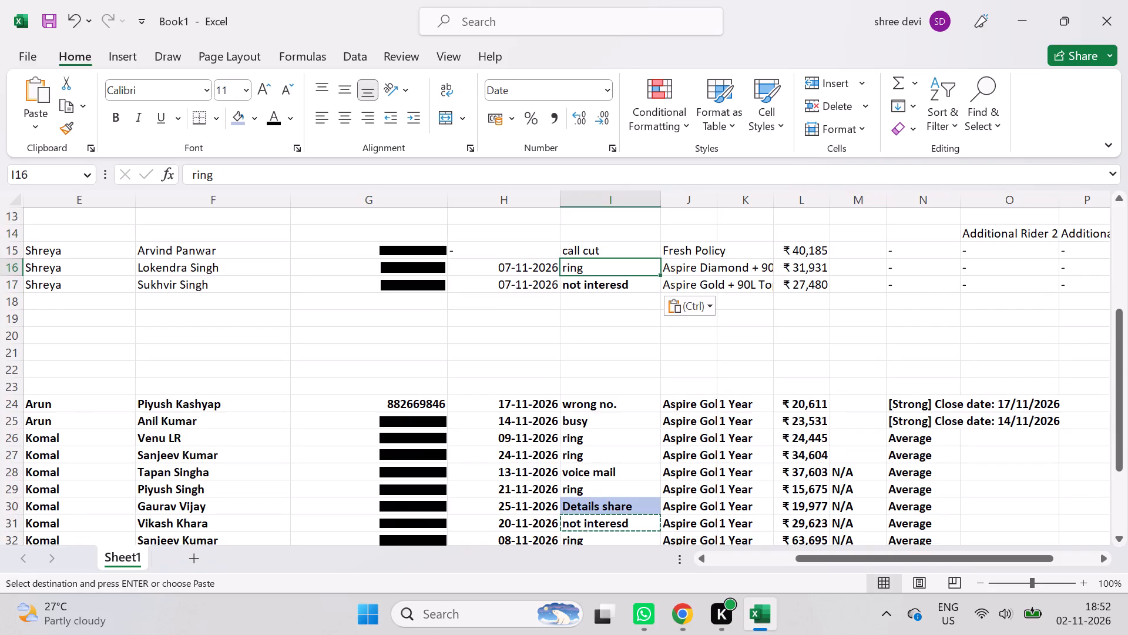
click(574, 460)
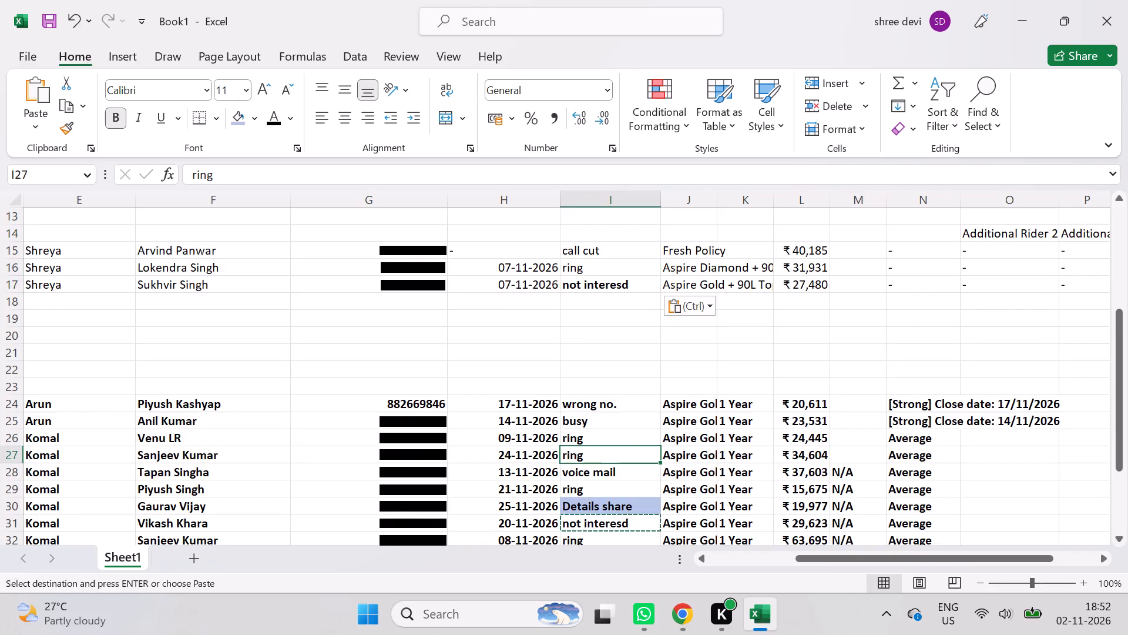
key(ctrl+c)
click(590, 269)
key(ctrl+v)
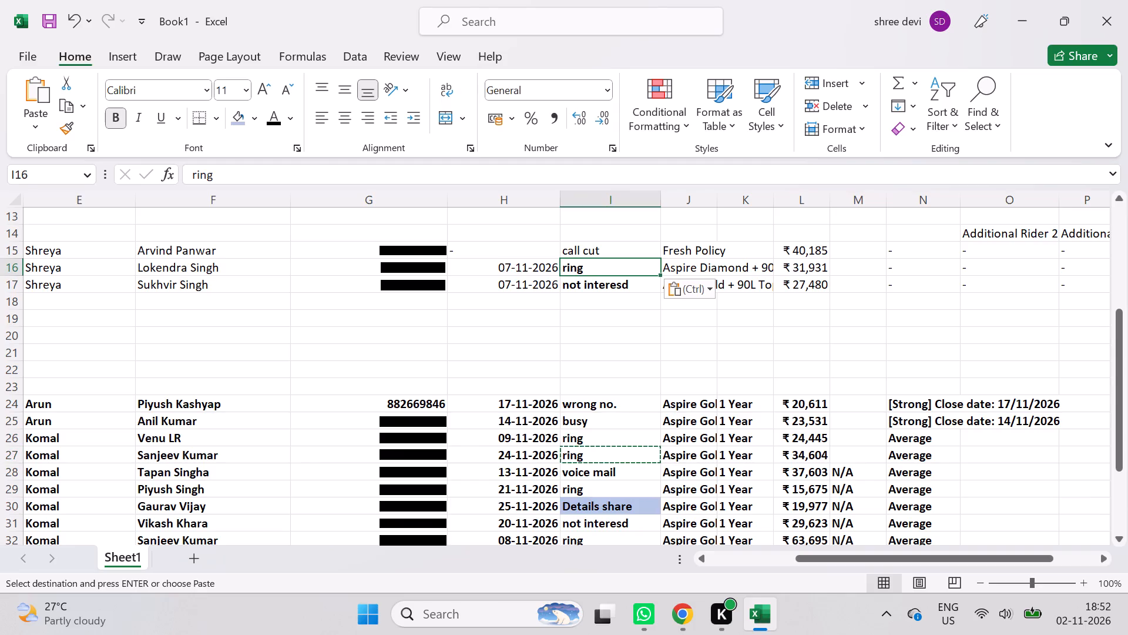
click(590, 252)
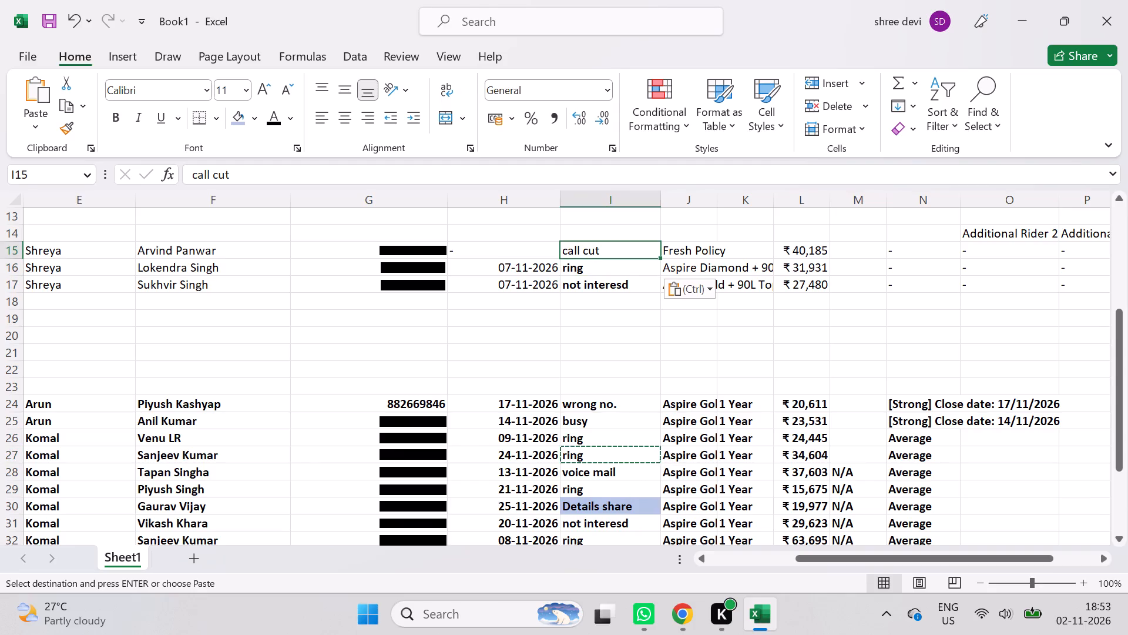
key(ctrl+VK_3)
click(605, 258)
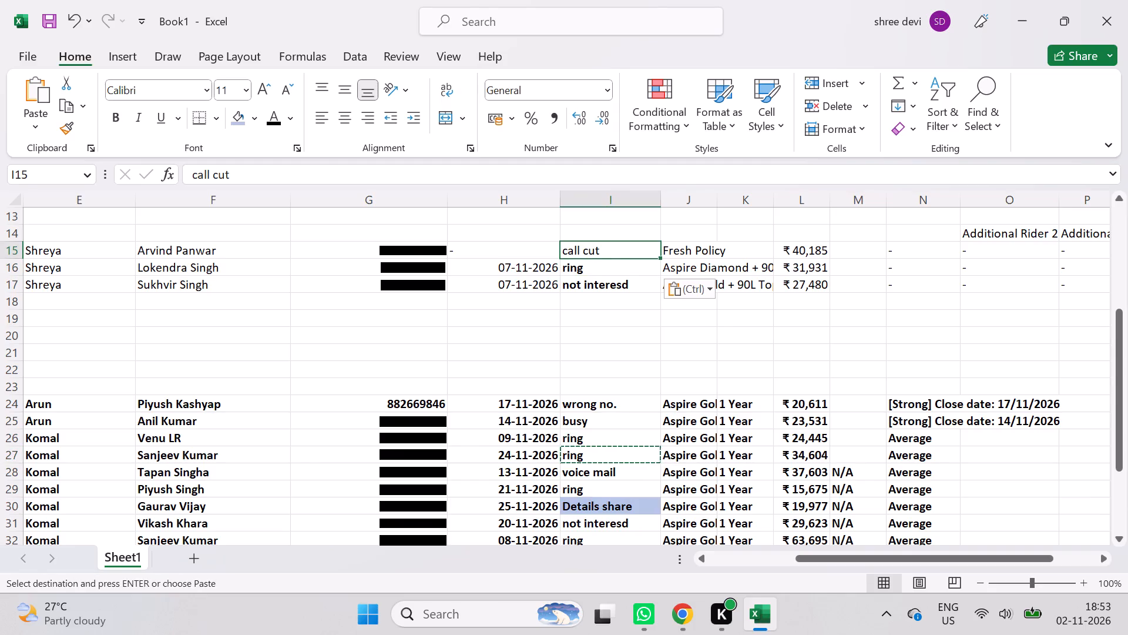
Select the empty call-status cell I11 in the last row of the first customer block.
scroll(613, 291, up, 8)
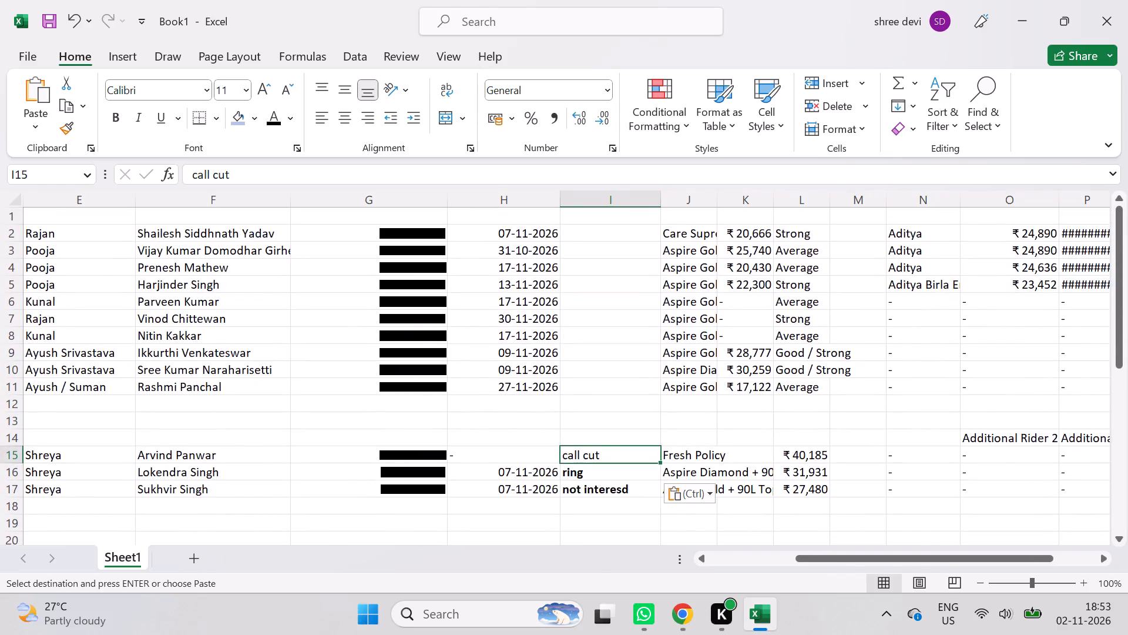
click(596, 387)
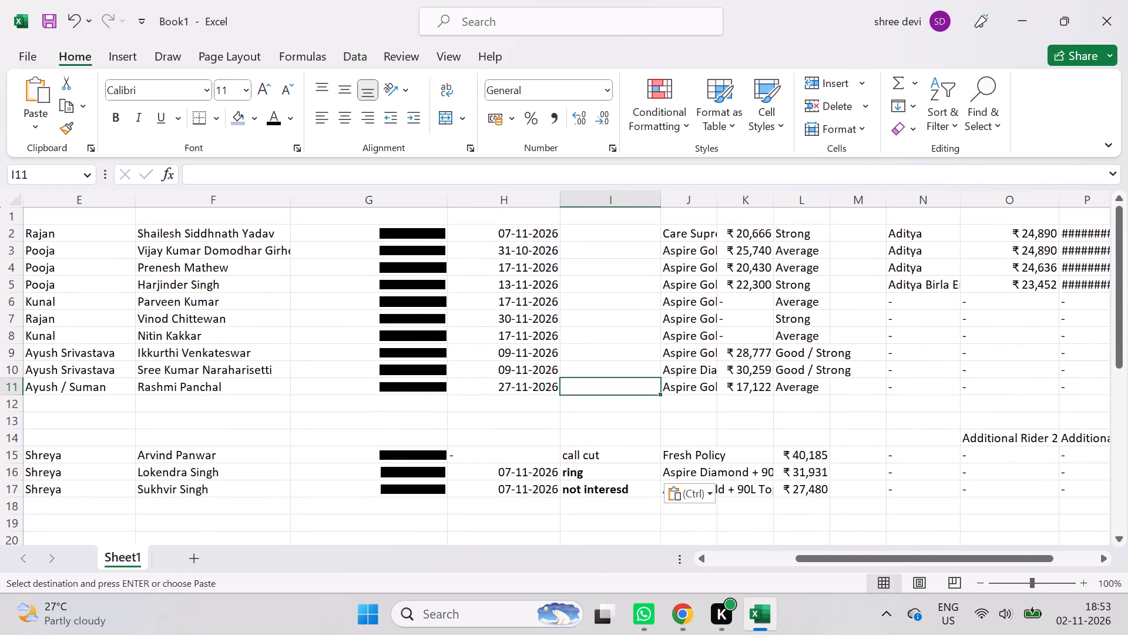
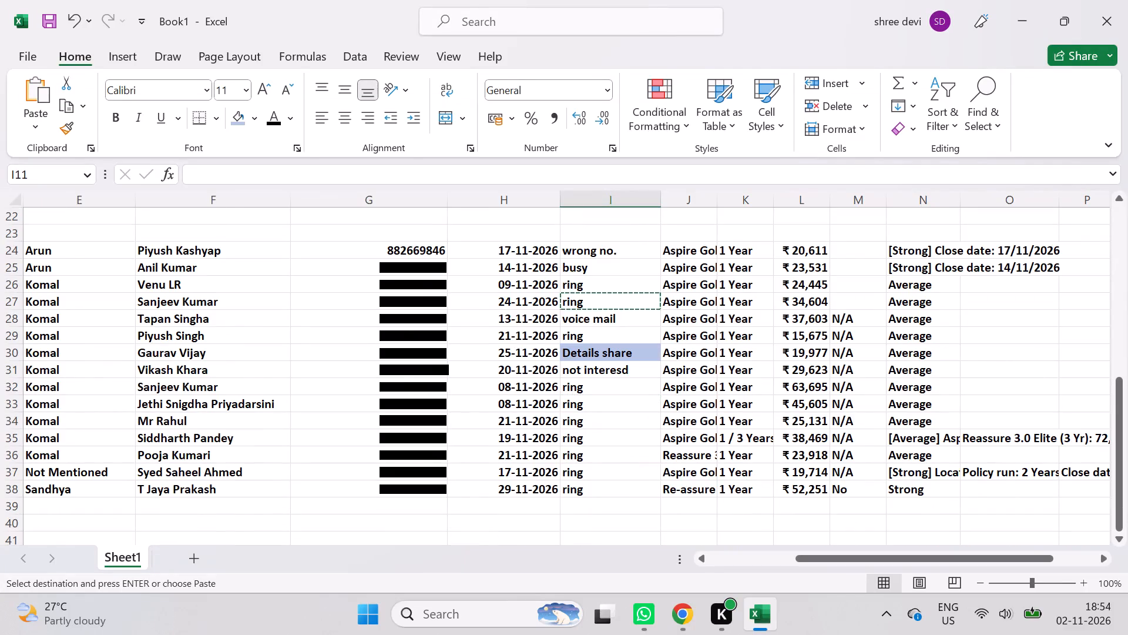
Select the highlighted "Details share" cell I30 and review the column I call statuses against the customer blocks above.
click(645, 397)
click(633, 353)
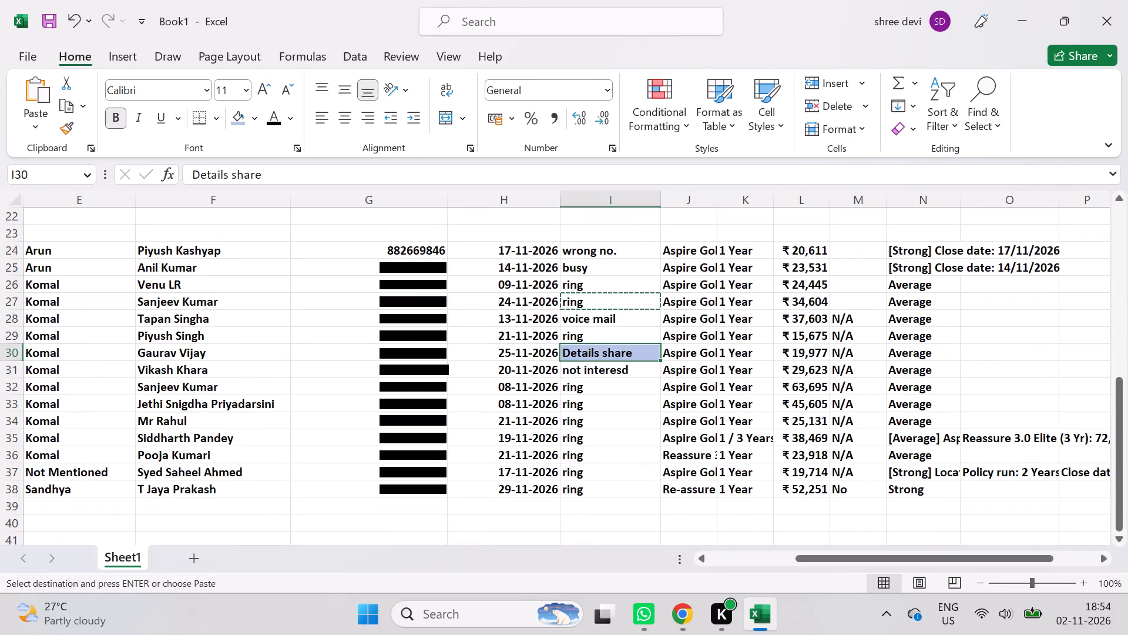
scroll(650, 317, up, 2)
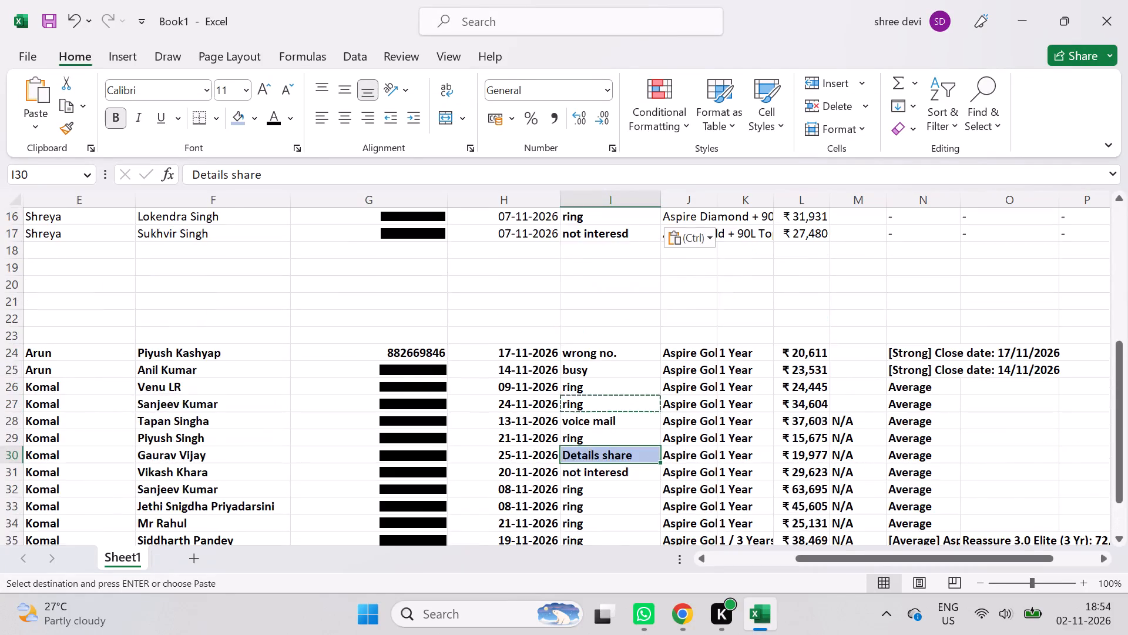
scroll(650, 317, up, 1)
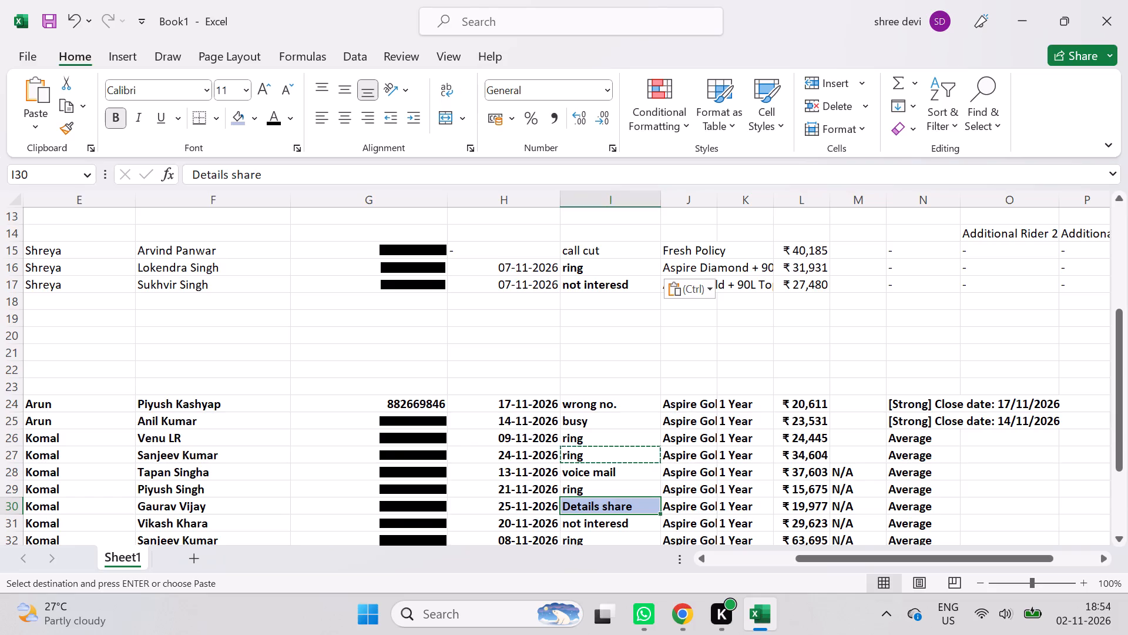
scroll(623, 322, down, 1)
click(602, 457)
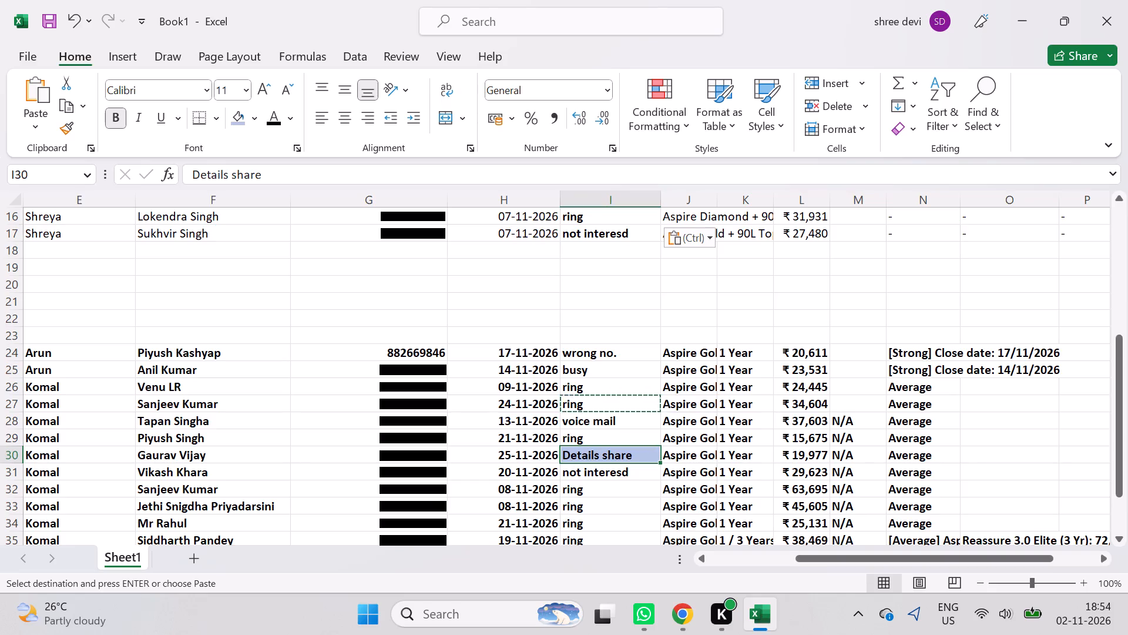
scroll(668, 422, up, 1)
scroll(666, 363, up, 2)
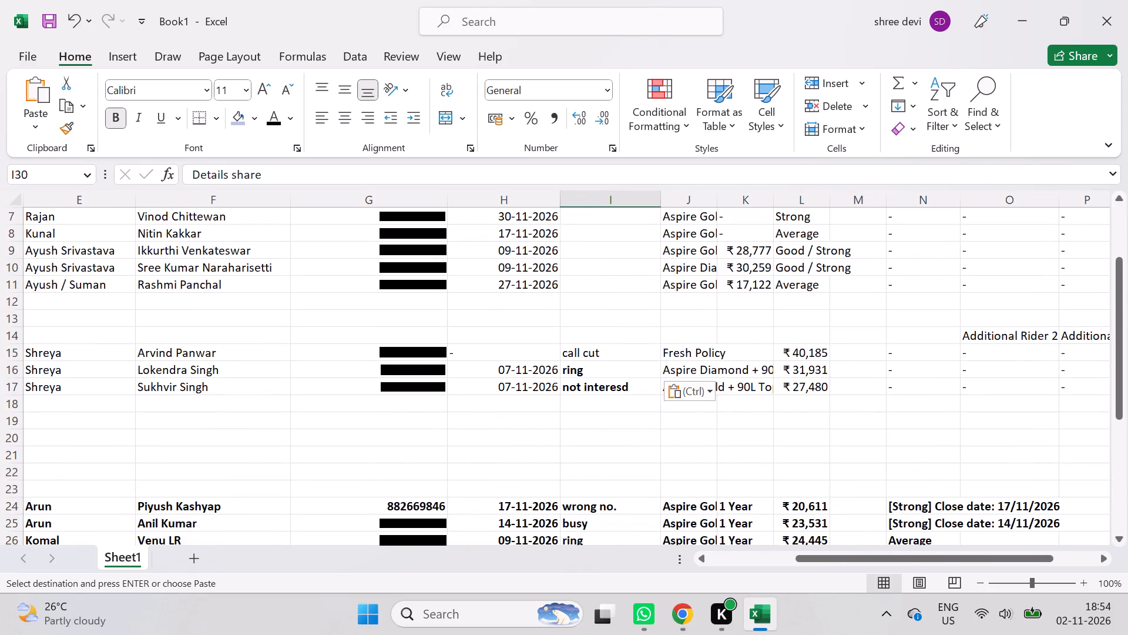
scroll(668, 347, down, 5)
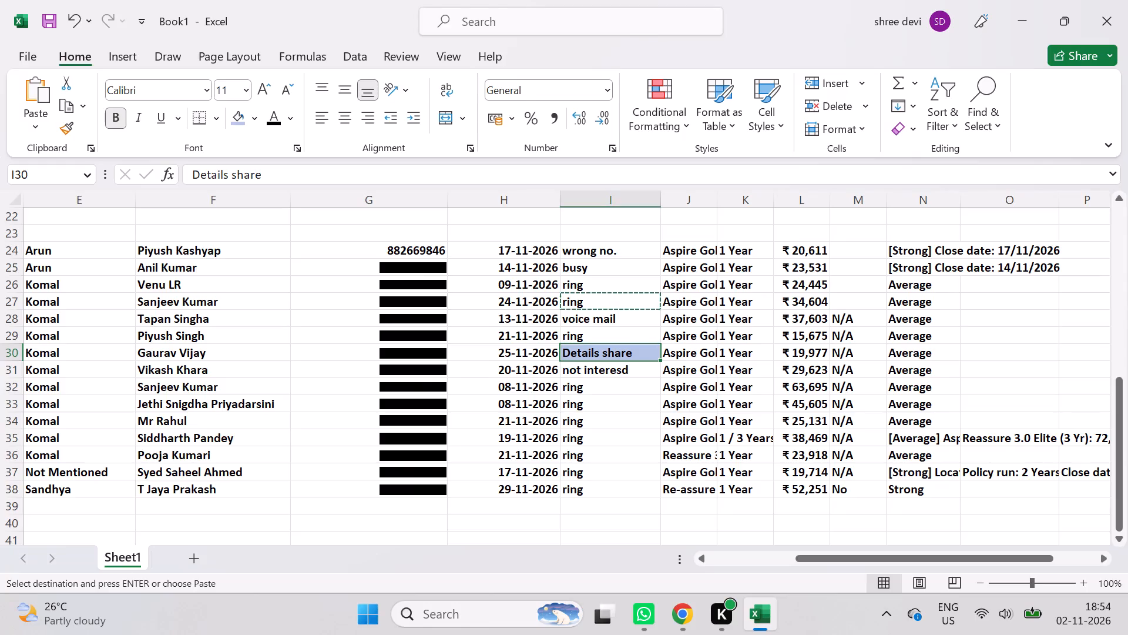